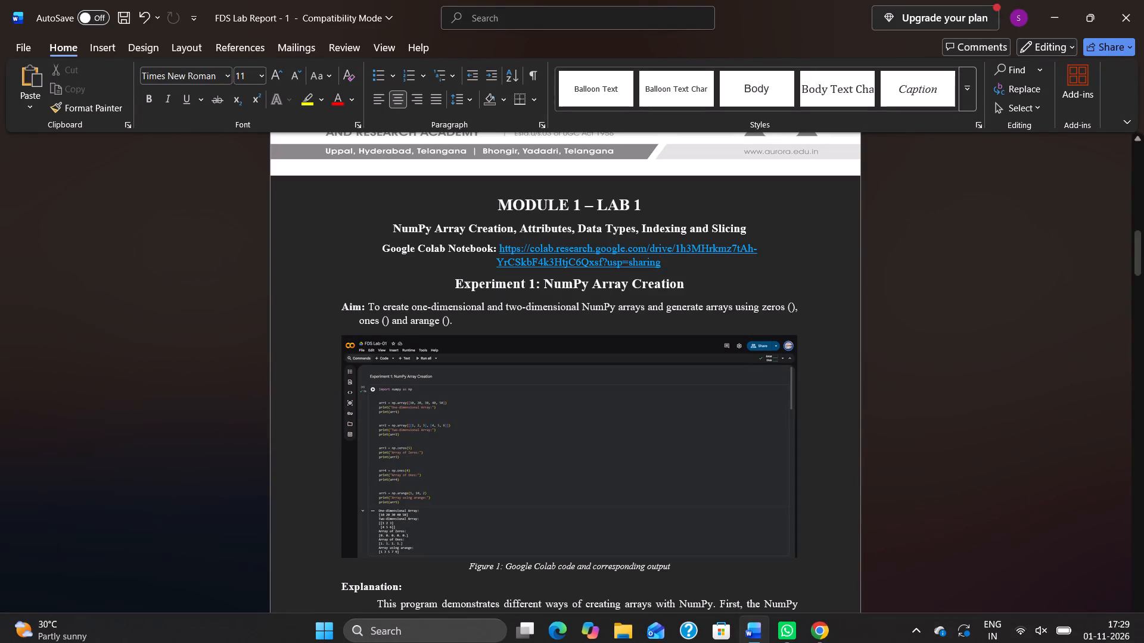
Switch from the lab report in Word to the FDS Lab-01 Colab notebook open in Chrome.
{"action": "left_click", "coordinate": [830, 635]}
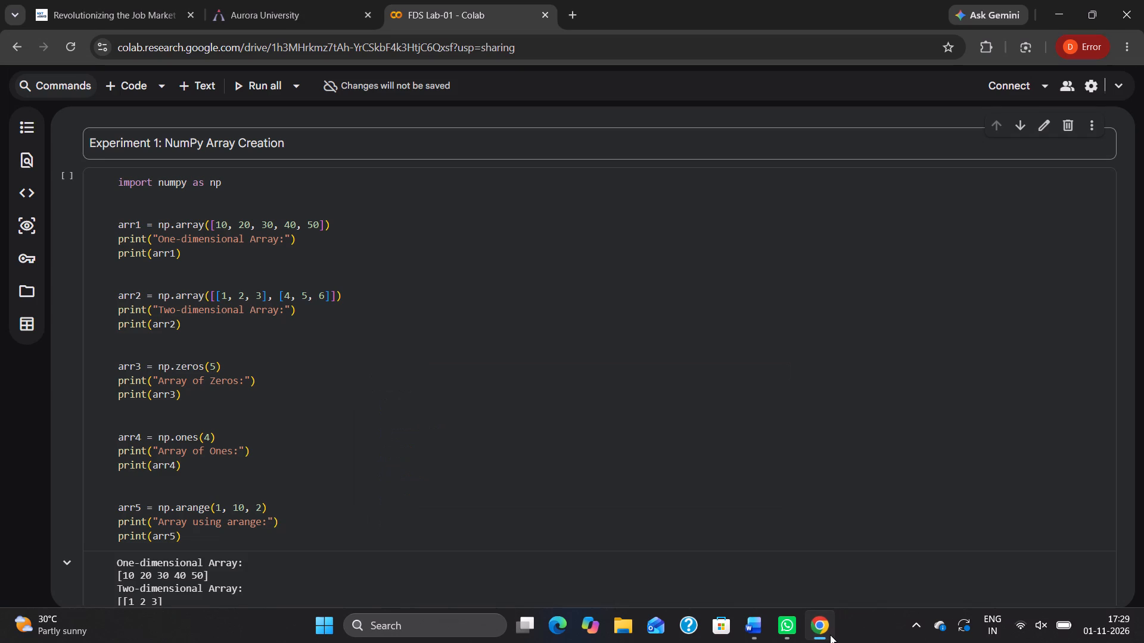
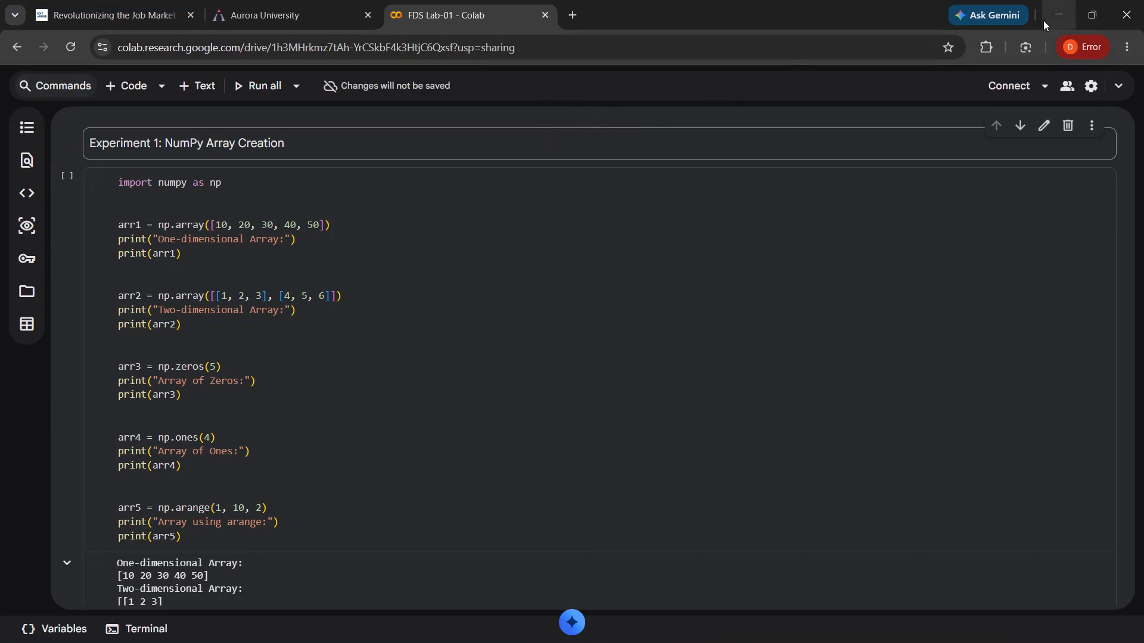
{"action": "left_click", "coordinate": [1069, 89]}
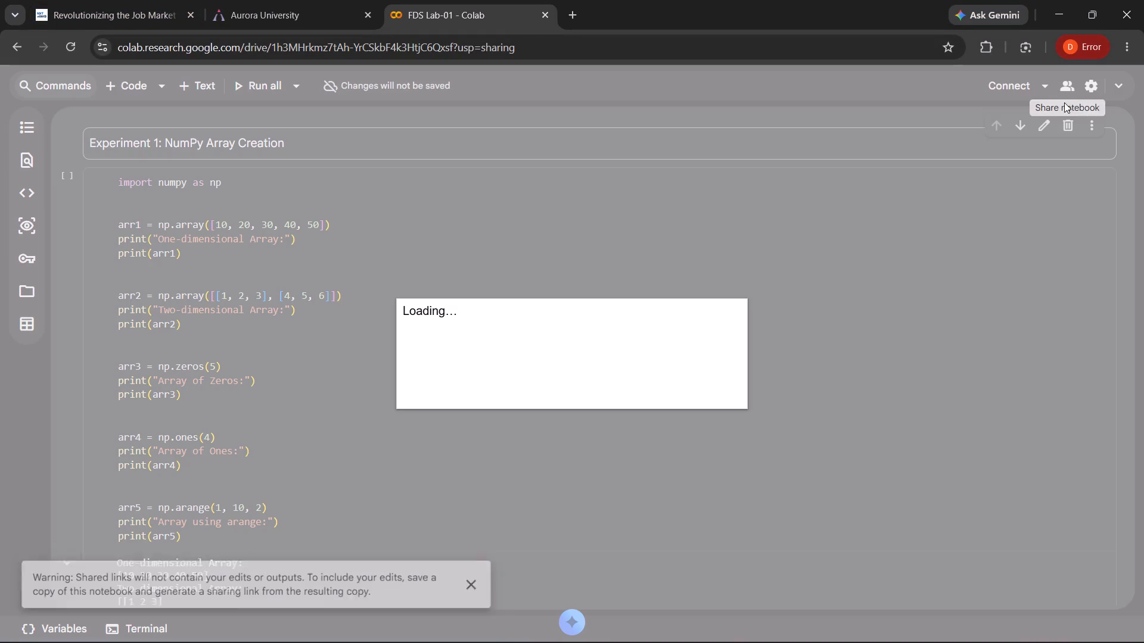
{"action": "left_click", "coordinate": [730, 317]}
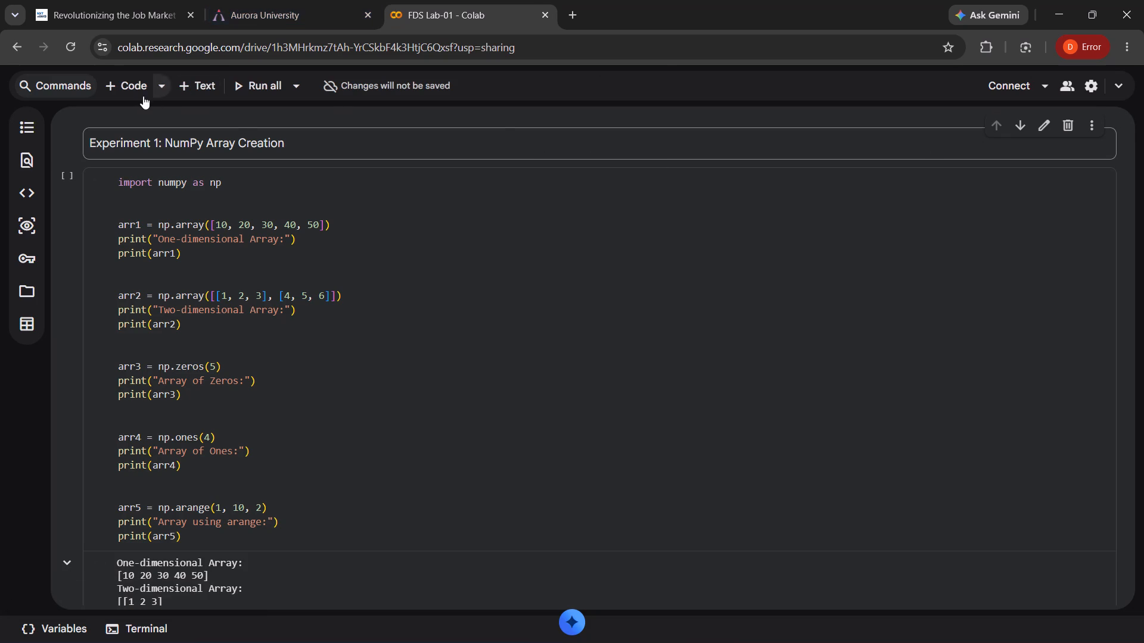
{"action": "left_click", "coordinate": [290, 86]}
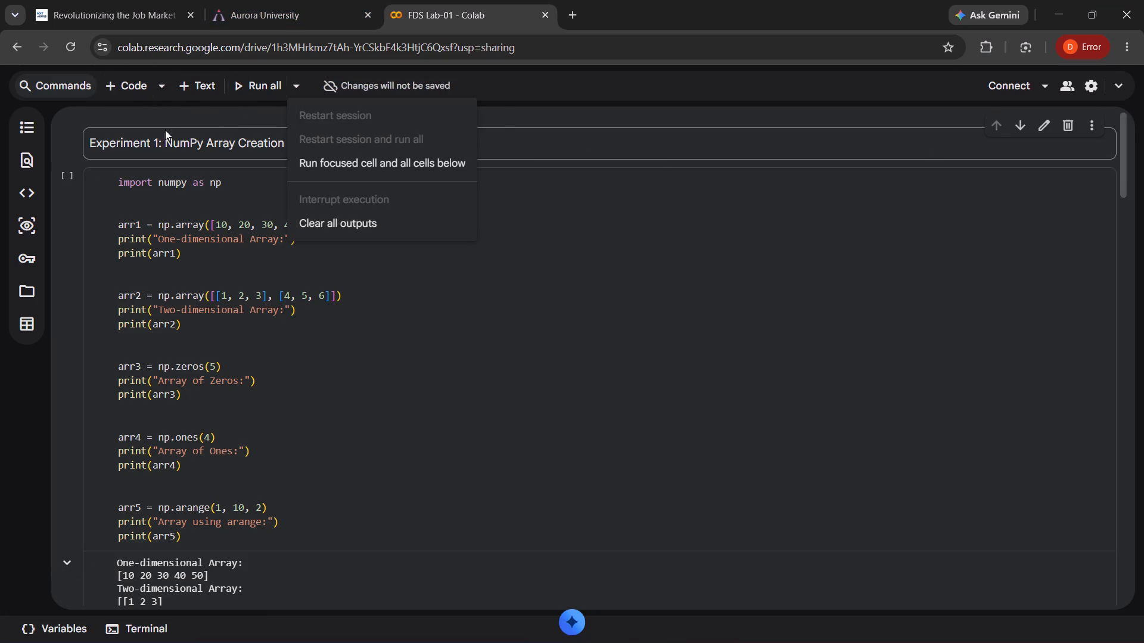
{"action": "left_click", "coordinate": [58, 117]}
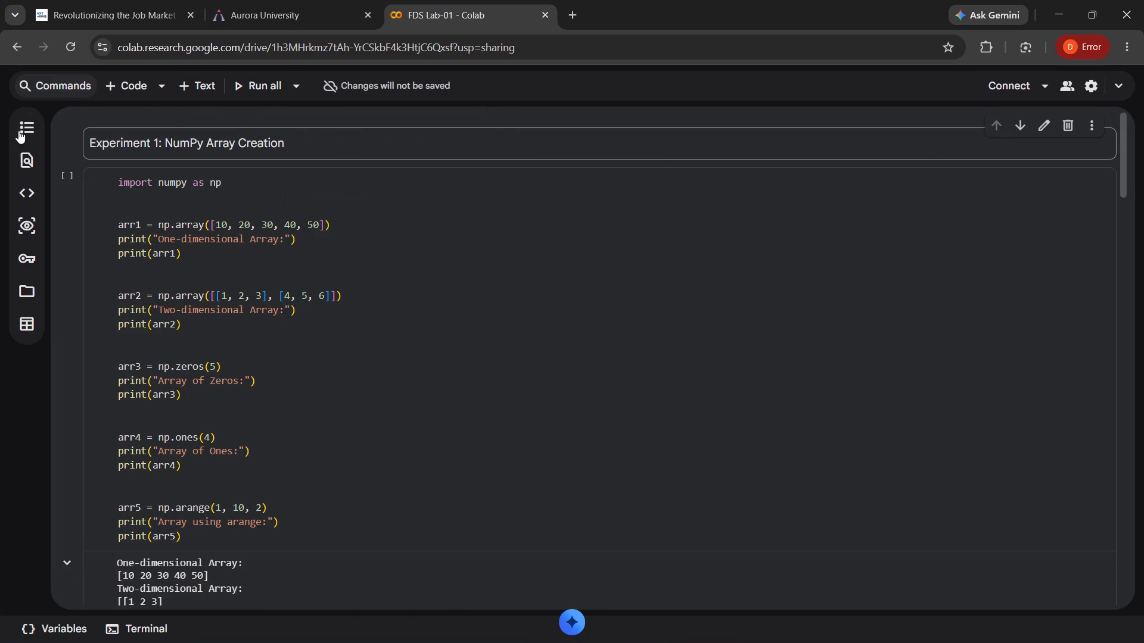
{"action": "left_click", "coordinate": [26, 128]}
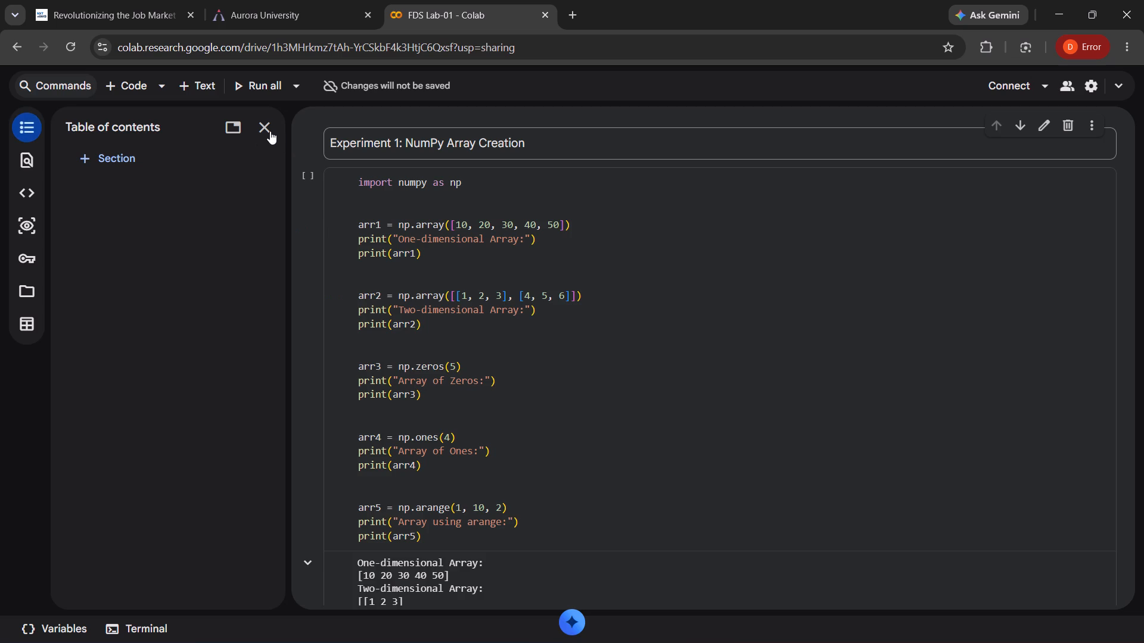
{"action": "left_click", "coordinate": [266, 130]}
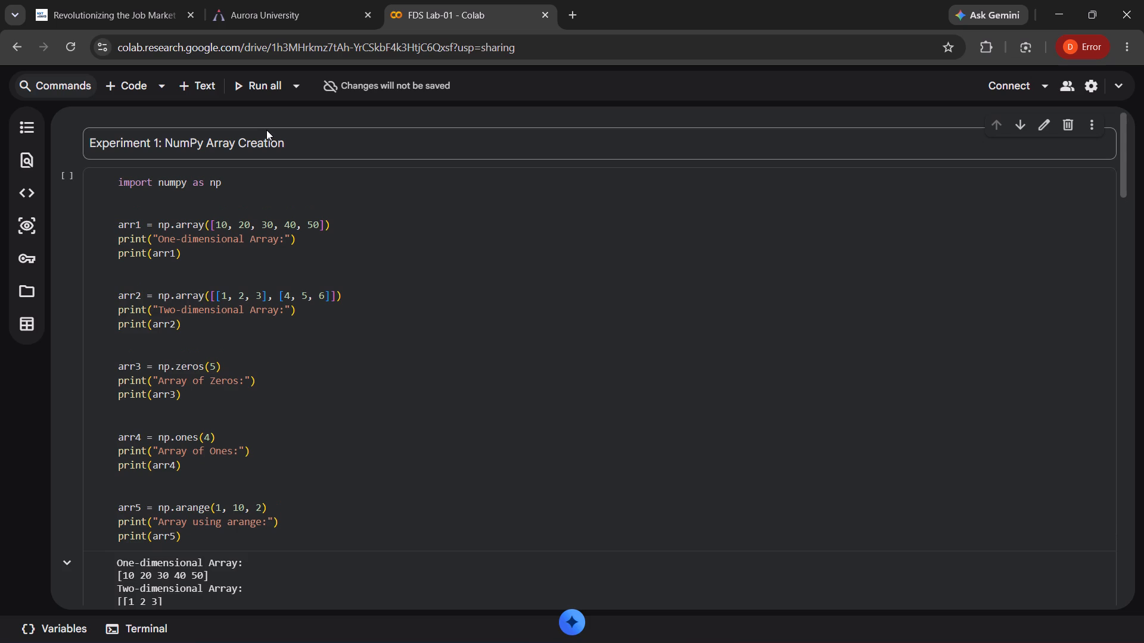
Switch to the FDS lab report in Word and read through Experiments 1 to 5, from NumPy Array Creation to slicing.
{"action": "key", "text": "alt+Tab"}
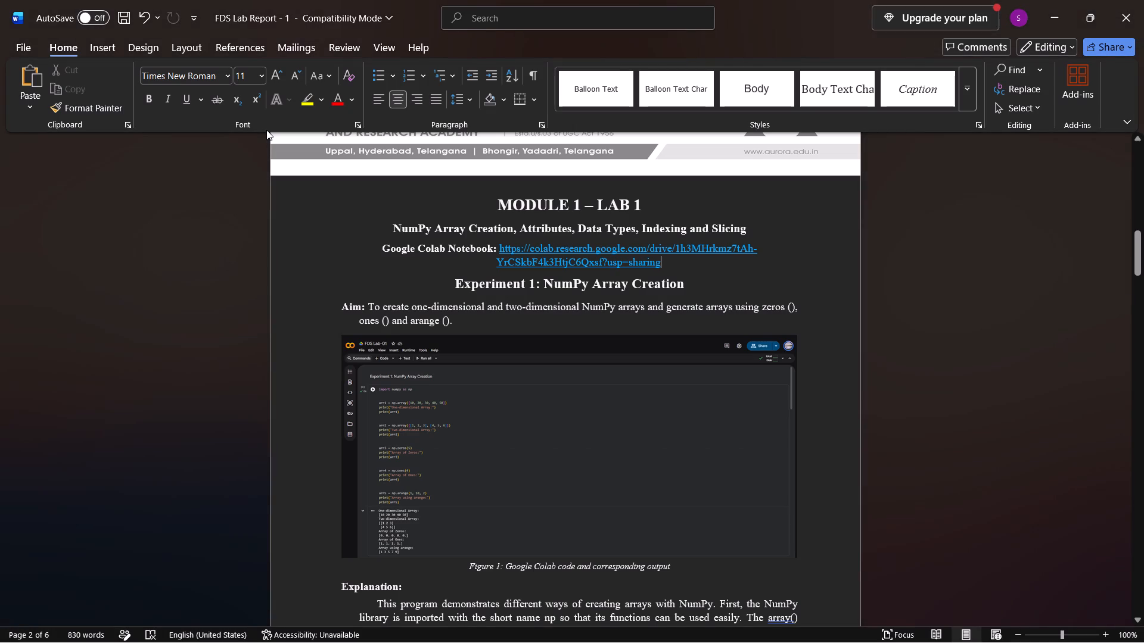
{"action": "scroll", "coordinate": [266, 130], "scroll_direction": "up", "scroll_amount": 2}
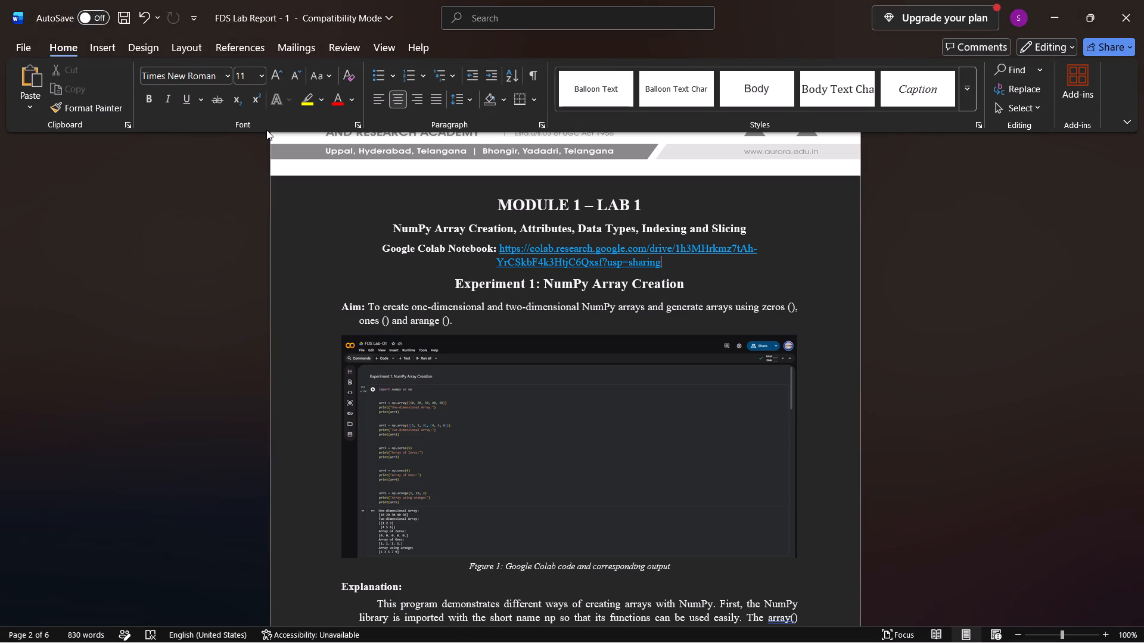
{"action": "scroll", "coordinate": [266, 130], "scroll_direction": "down", "scroll_amount": 4}
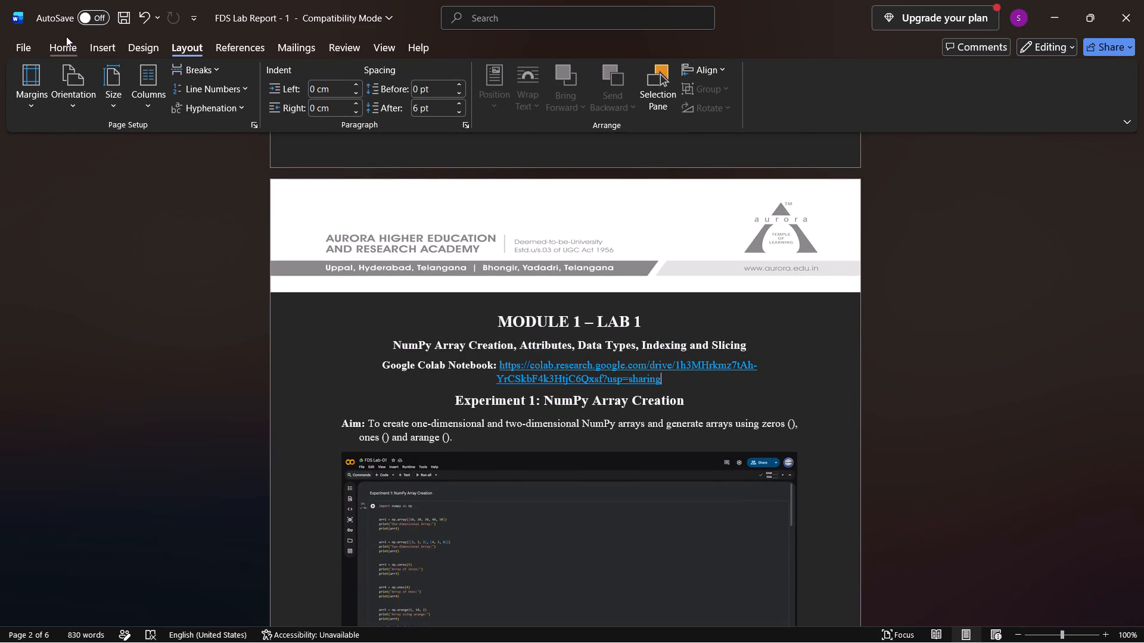
{"action": "left_click", "coordinate": [66, 36]}
{"action": "scroll", "coordinate": [325, 217], "scroll_direction": "right", "scroll_amount": 1}
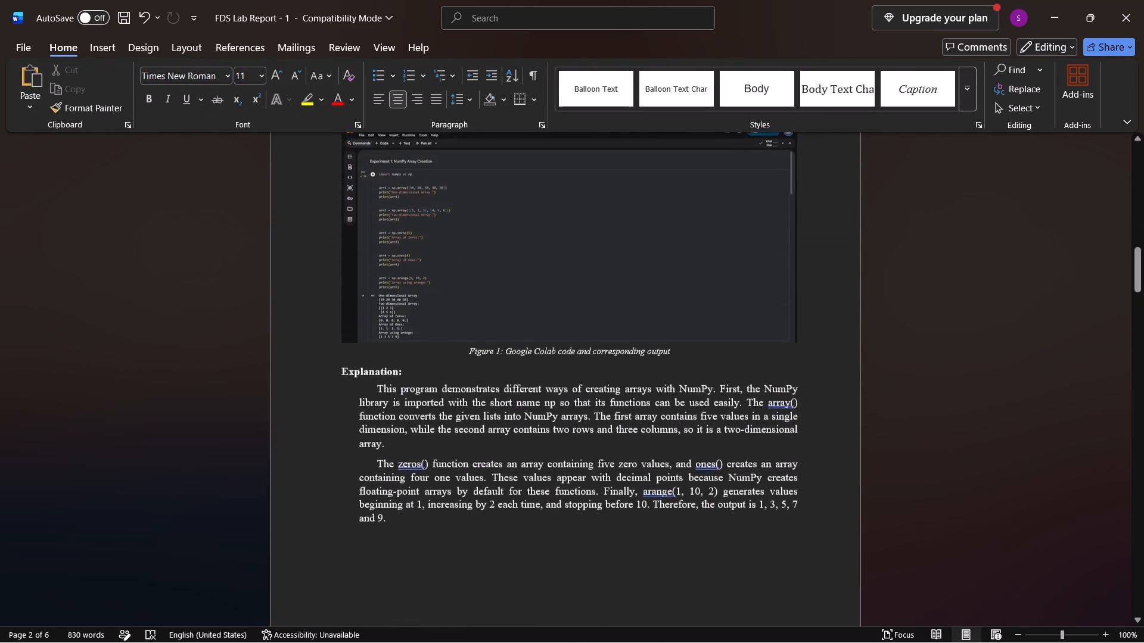
{"action": "scroll", "coordinate": [325, 217], "scroll_direction": "right", "scroll_amount": 1}
{"action": "scroll", "coordinate": [472, 269], "scroll_direction": "down", "scroll_amount": 5}
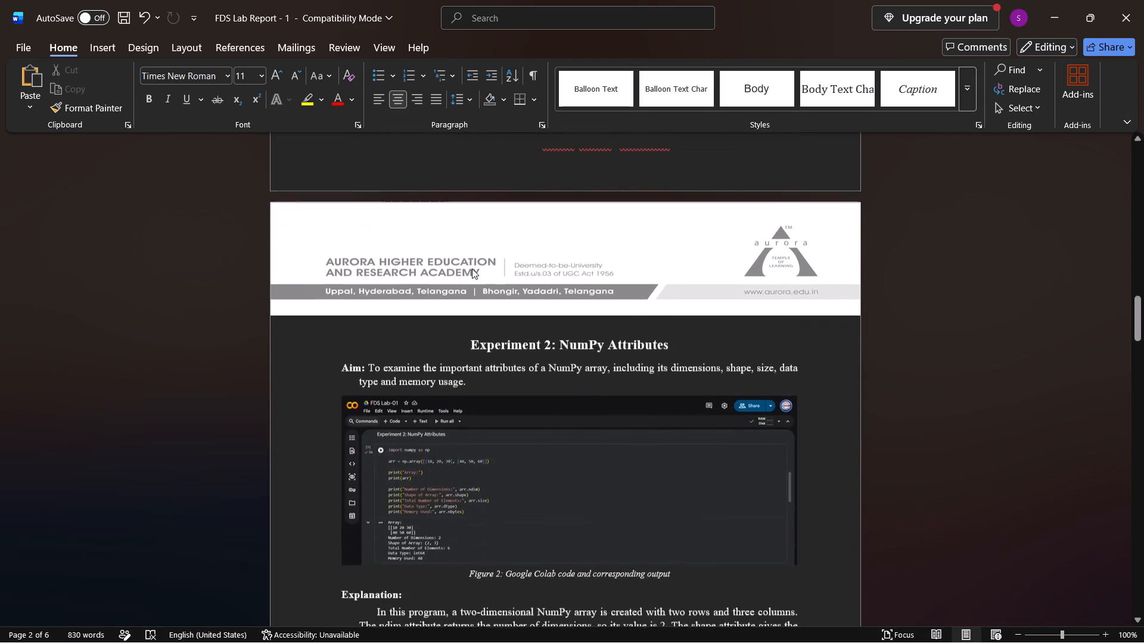
{"action": "scroll", "coordinate": [472, 269], "scroll_direction": "down", "scroll_amount": 1}
{"action": "scroll", "coordinate": [470, 338], "scroll_direction": "down", "scroll_amount": 2}
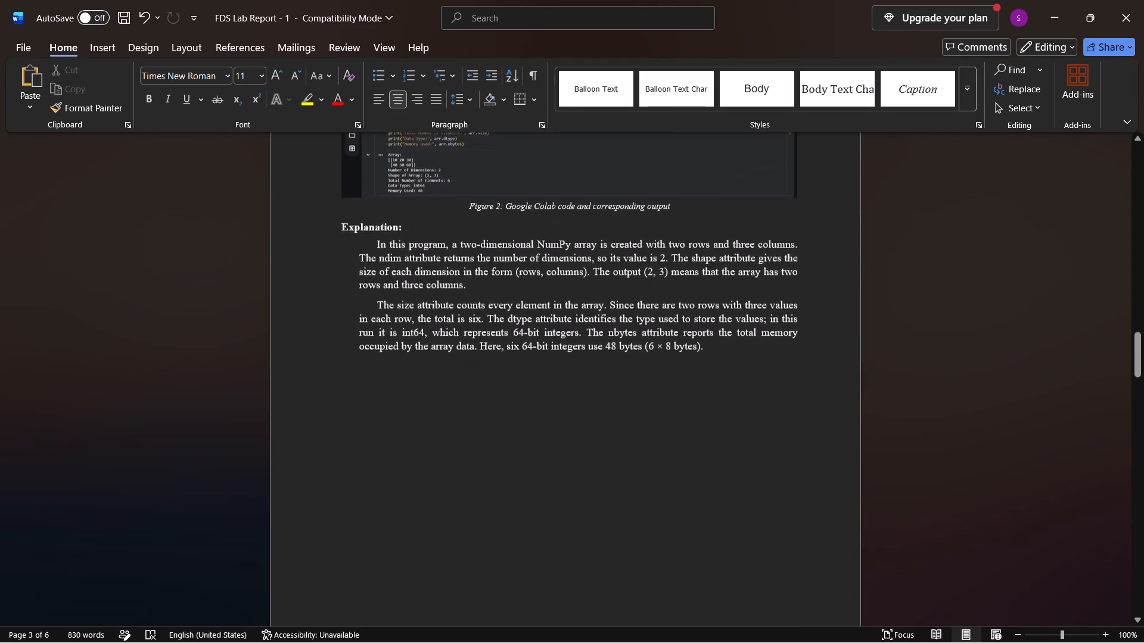
{"action": "scroll", "coordinate": [470, 338], "scroll_direction": "down", "scroll_amount": 5}
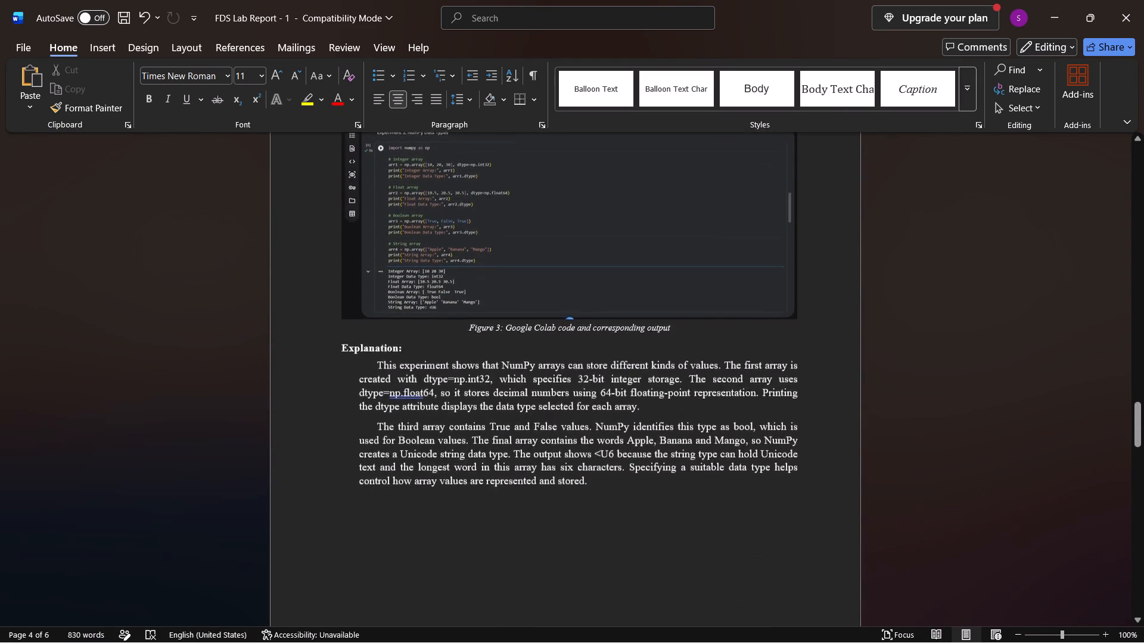
{"action": "scroll", "coordinate": [470, 338], "scroll_direction": "down", "scroll_amount": 4}
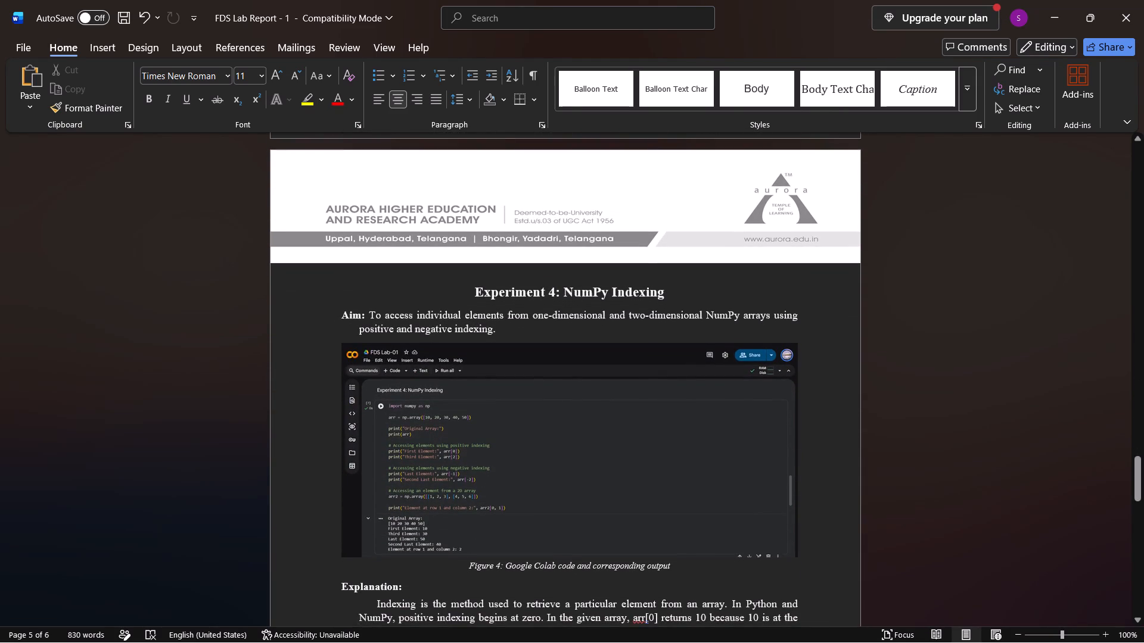
{"action": "scroll", "coordinate": [470, 338], "scroll_direction": "down", "scroll_amount": 7}
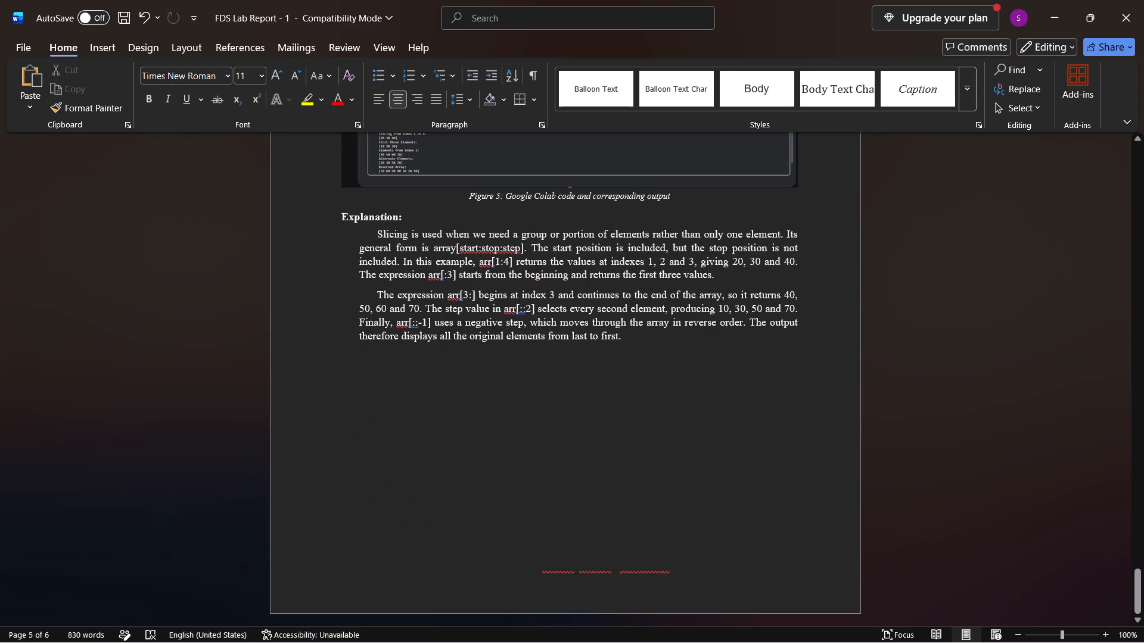
{"action": "scroll", "coordinate": [470, 338], "scroll_direction": "down", "scroll_amount": 2}
Go back to the report's cover page details table, review down to Experiment 1, and select its Colab screenshot.
{"action": "scroll", "coordinate": [470, 338], "scroll_direction": "up", "scroll_amount": 20}
{"action": "scroll", "coordinate": [470, 338], "scroll_direction": "up", "scroll_amount": 1}
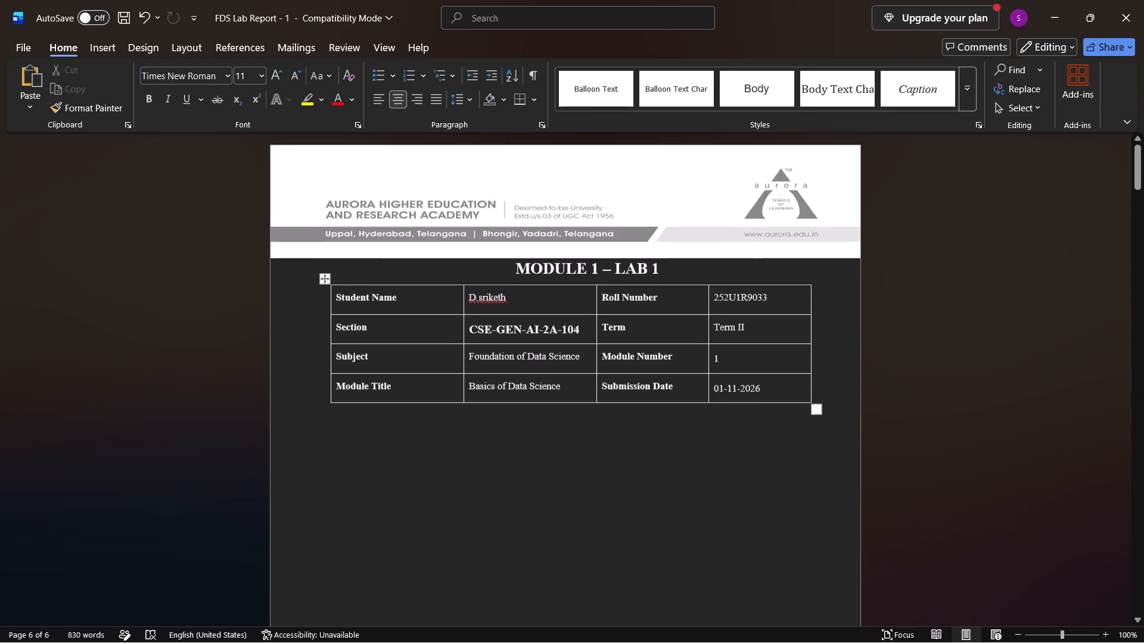
{"action": "scroll", "coordinate": [470, 338], "scroll_direction": "down", "scroll_amount": 8}
{"action": "scroll", "coordinate": [470, 338], "scroll_direction": "up", "scroll_amount": 5}
{"action": "scroll", "coordinate": [470, 338], "scroll_direction": "down", "scroll_amount": 2}
{"action": "left_click", "coordinate": [472, 381]}
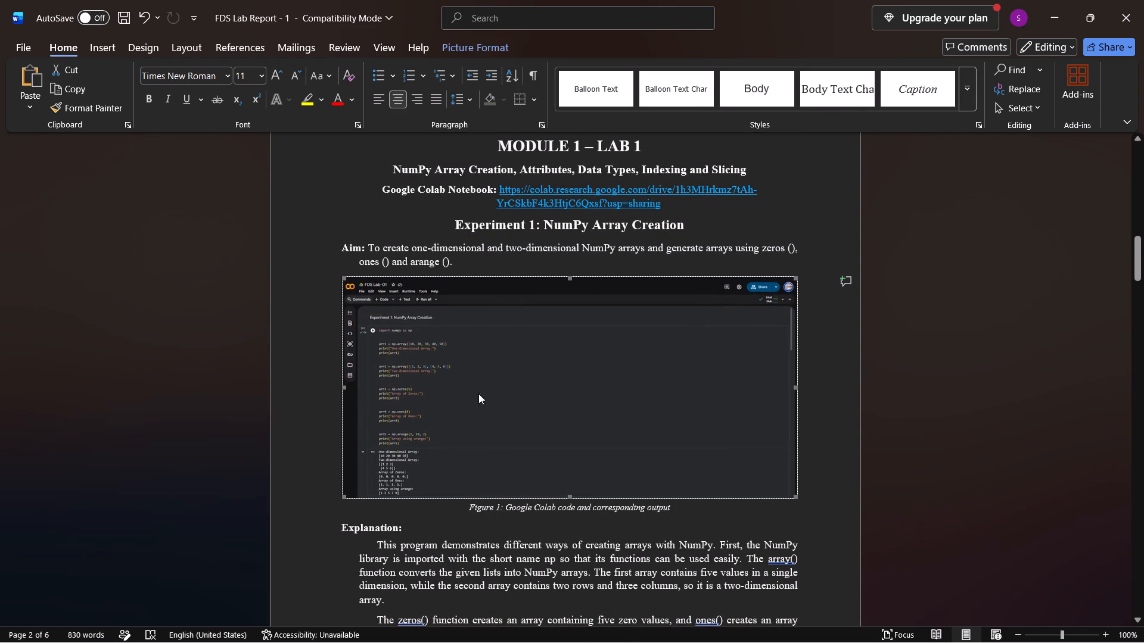
Switch to Chrome and bring up the "Revolutionizing the Job Market" page with the Module I coding practice questions.
{"action": "left_click", "coordinate": [823, 631]}
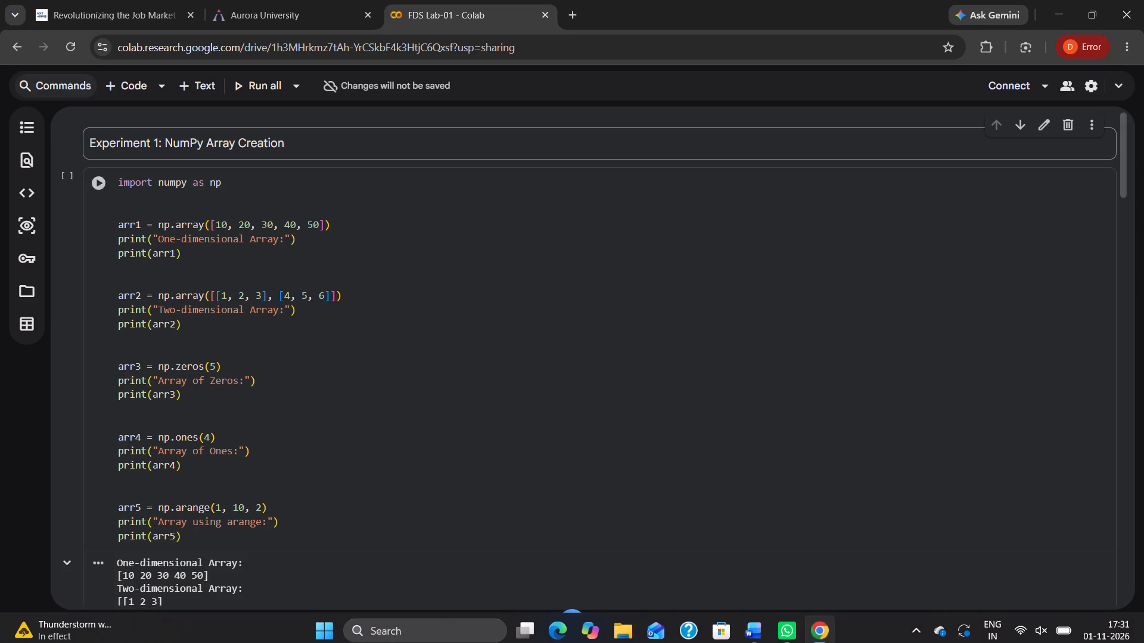
{"action": "left_click", "coordinate": [136, 0]}
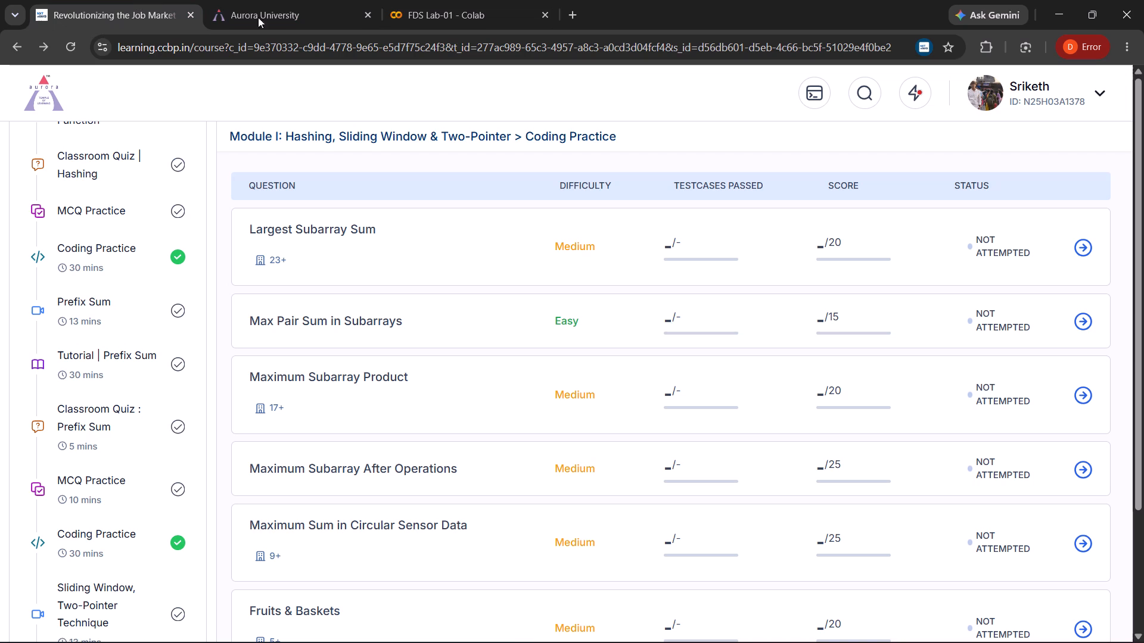
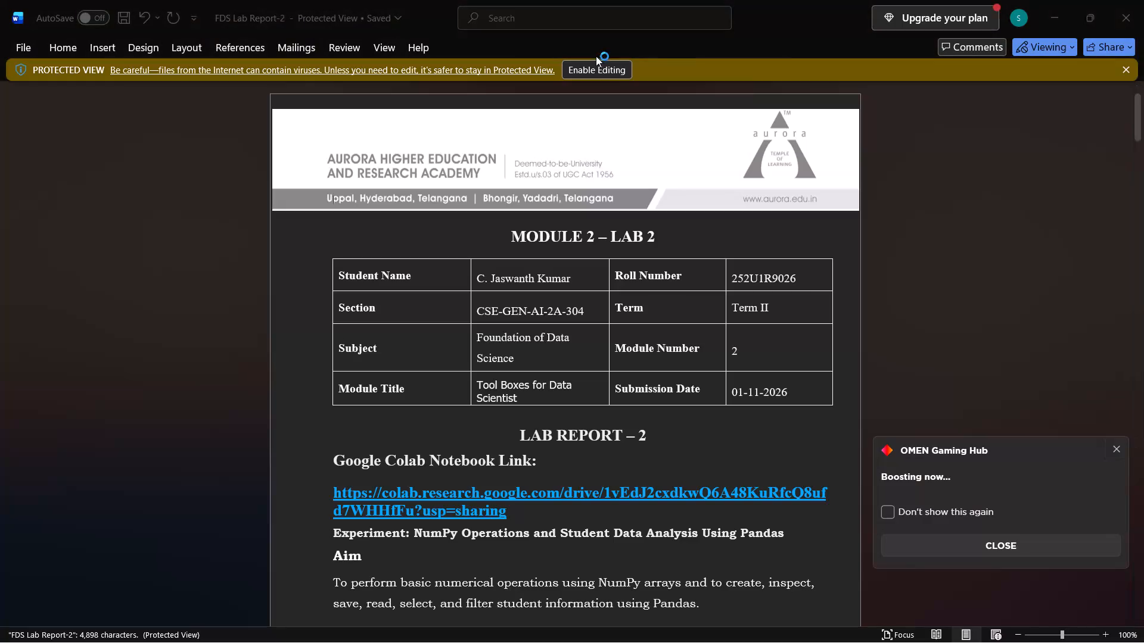
Enable editing for the FDS Lab Report-2 document.
{"action": "left_click", "coordinate": [593, 73]}
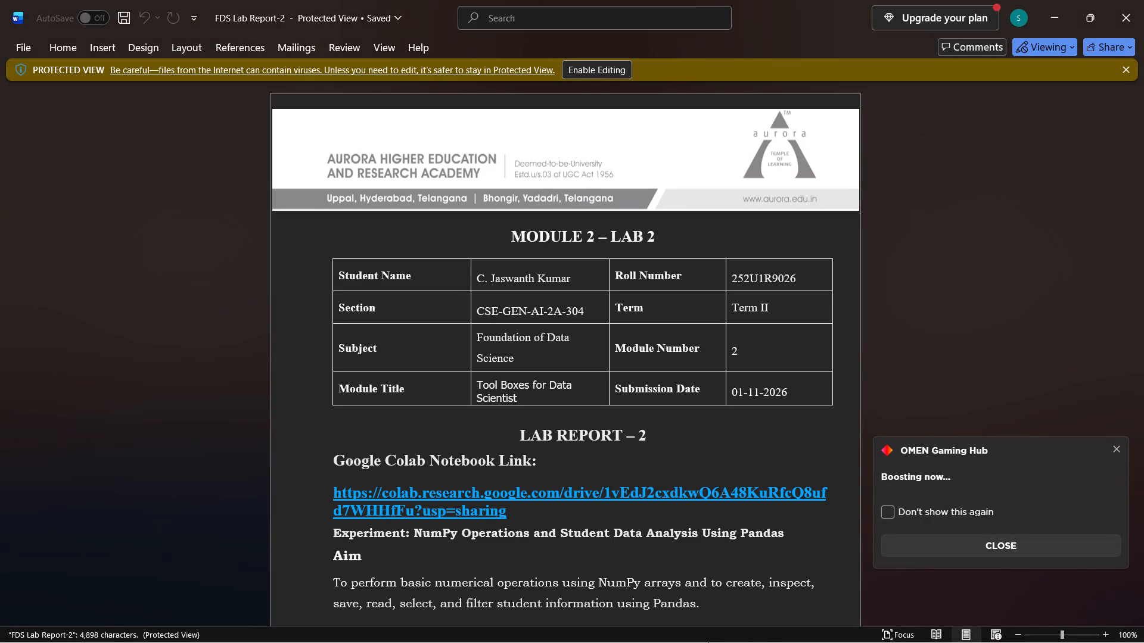
{"action": "left_click", "coordinate": [592, 71]}
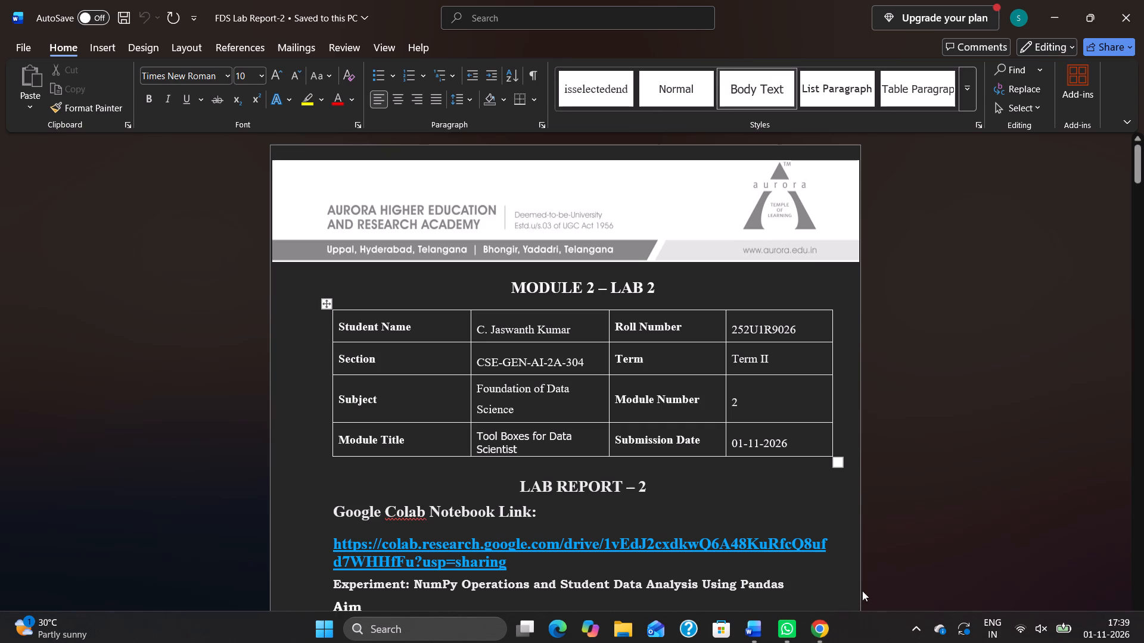
Switch to Chrome, close the FDS Lab-01 Colab notebook, and open a blank tab in its place.
{"action": "left_click", "coordinate": [829, 642]}
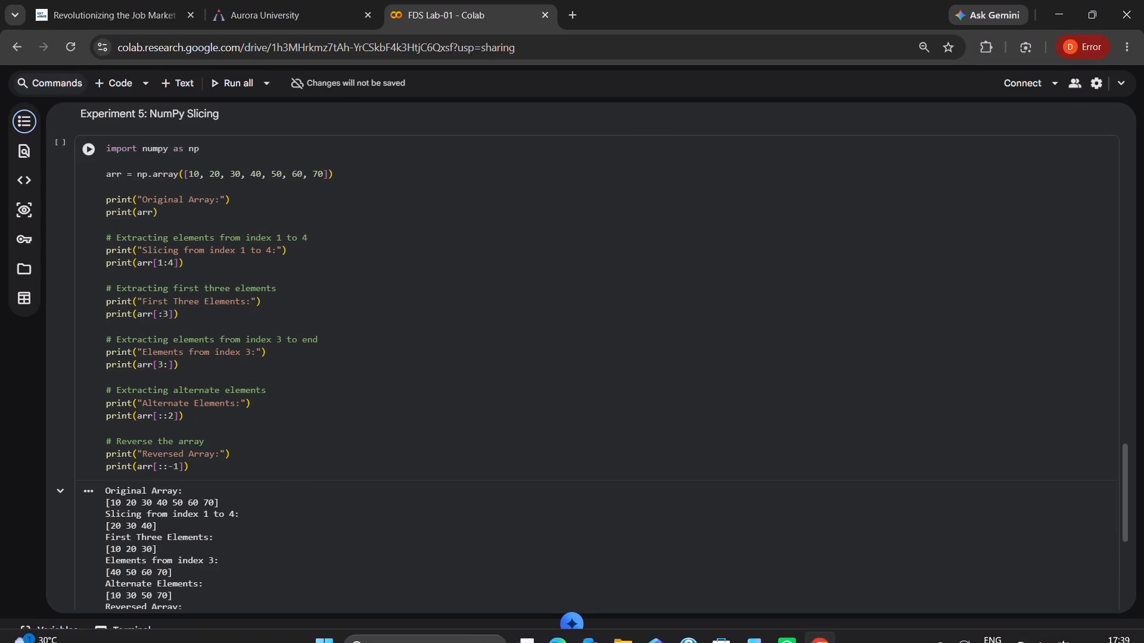
{"action": "left_click", "coordinate": [543, 9]}
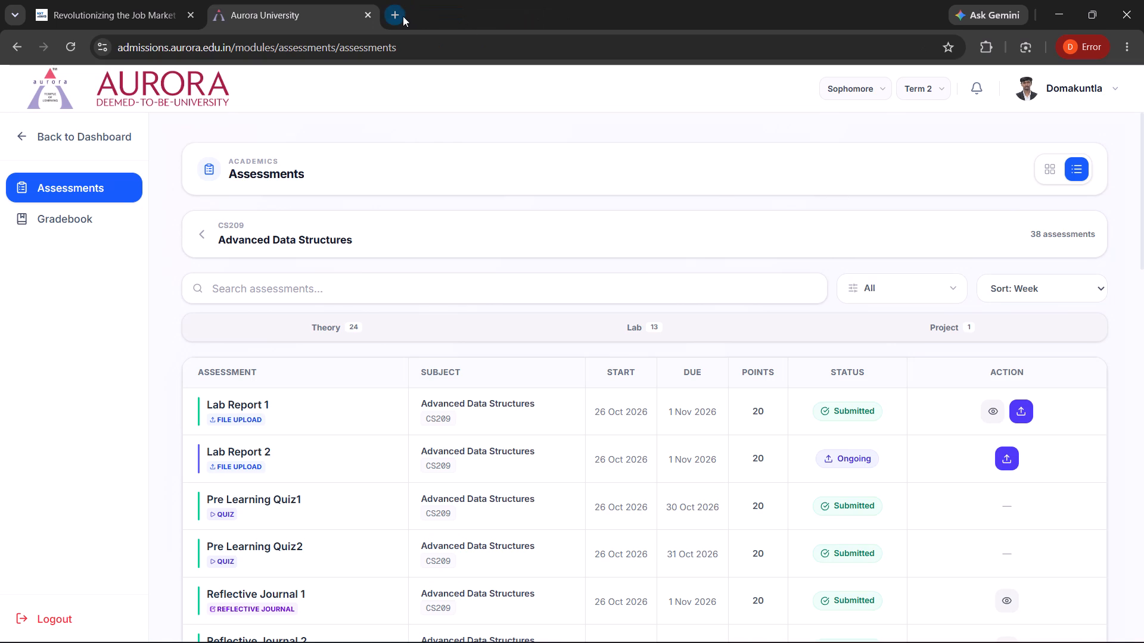
{"action": "left_click", "coordinate": [403, 16]}
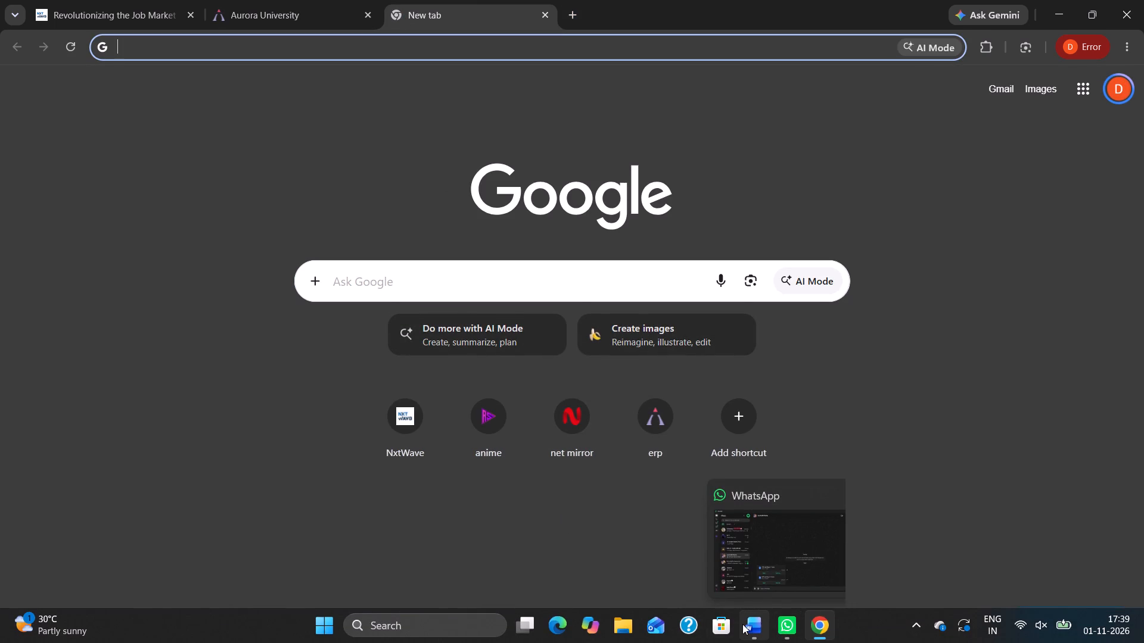
Copy the Google Colab notebook link from the Word report and open it in Chrome's blank tab.
{"action": "left_click", "coordinate": [742, 624]}
{"action": "scroll", "coordinate": [664, 518], "scroll_direction": "down", "scroll_amount": 1}
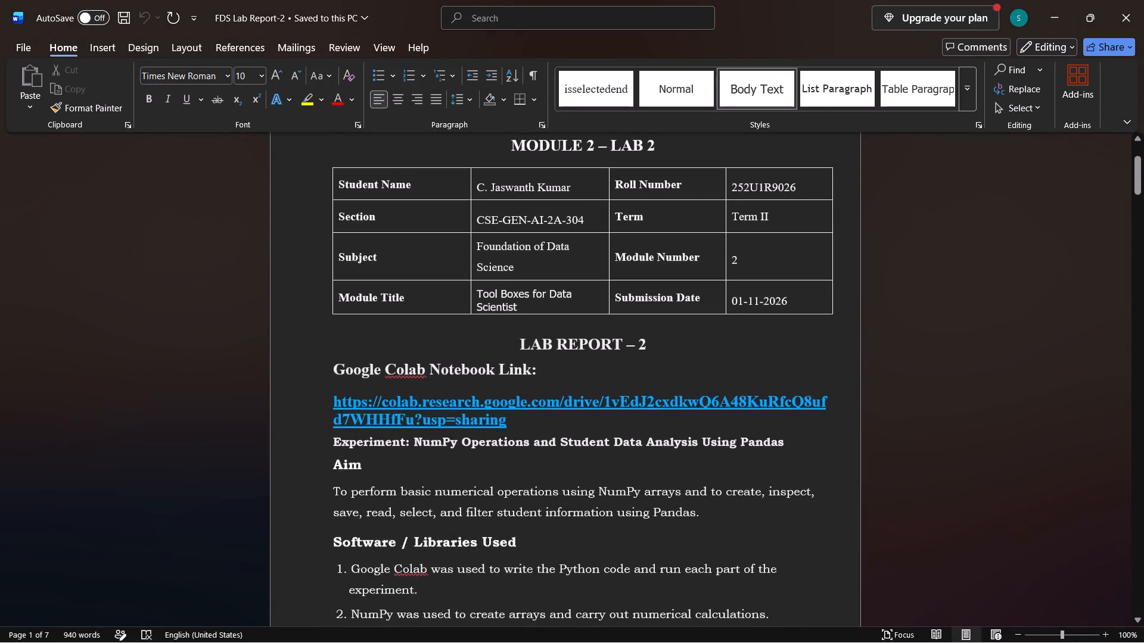
{"action": "scroll", "coordinate": [664, 518], "scroll_direction": "down", "scroll_amount": 1}
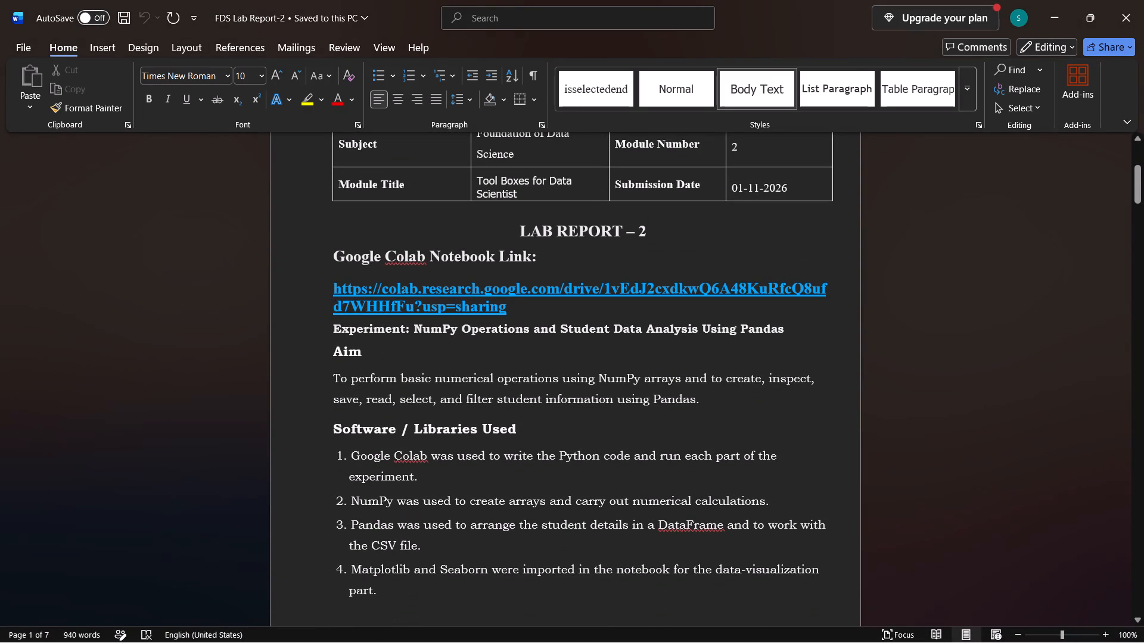
{"action": "left_click_drag", "start_coordinate": [332, 286], "coordinate": [521, 306]}
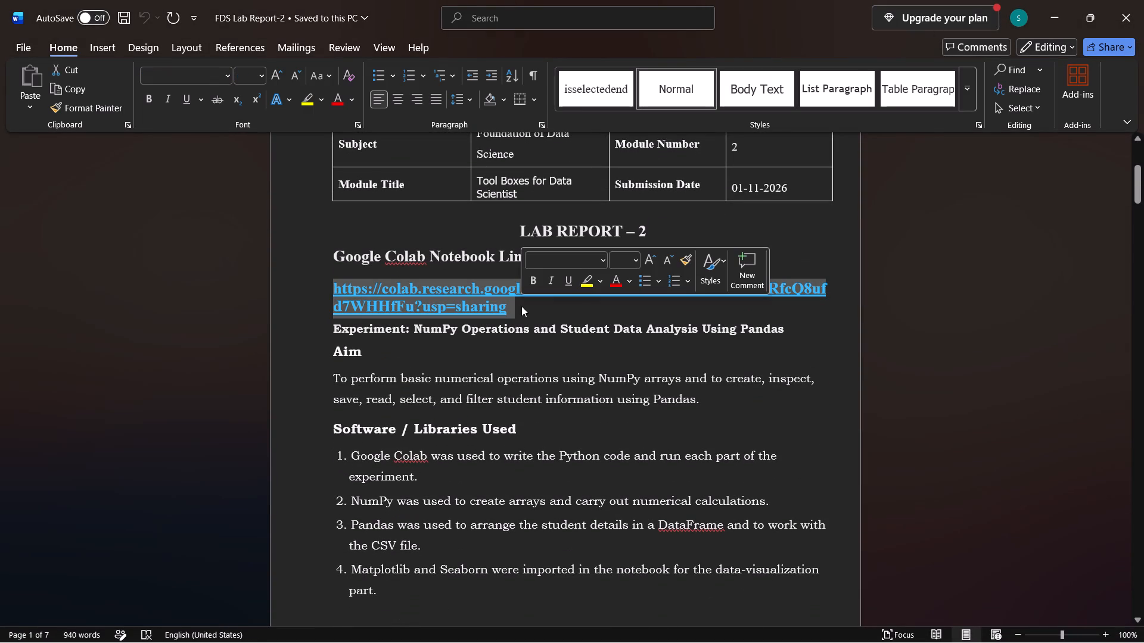
{"action": "key", "text": "ctrl+c"}
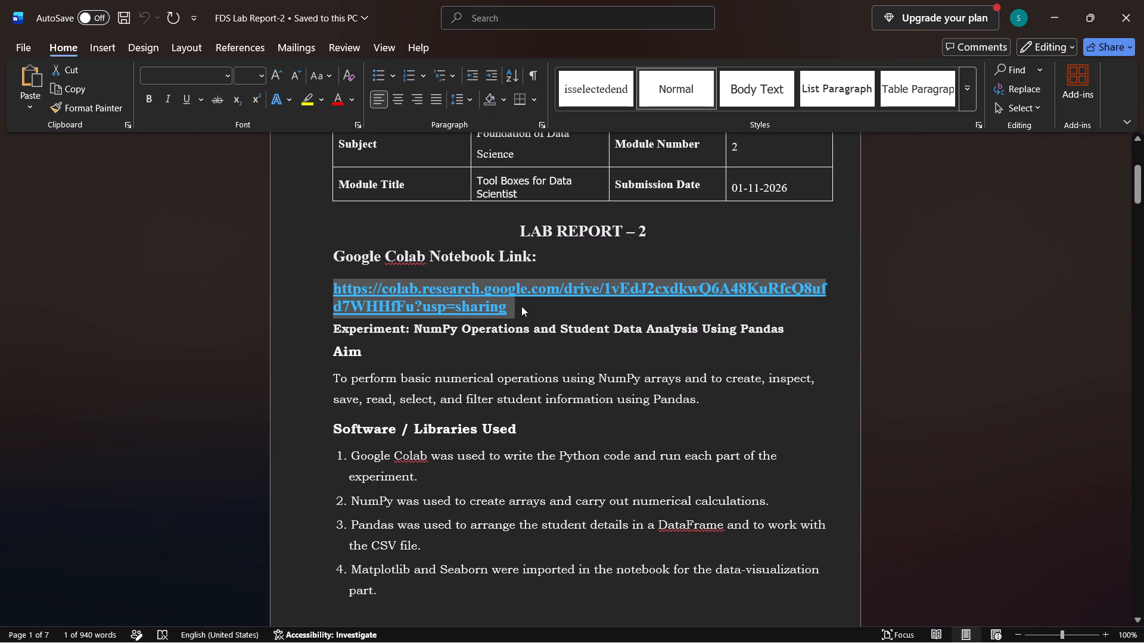
{"action": "key", "text": "alt+Tab"}
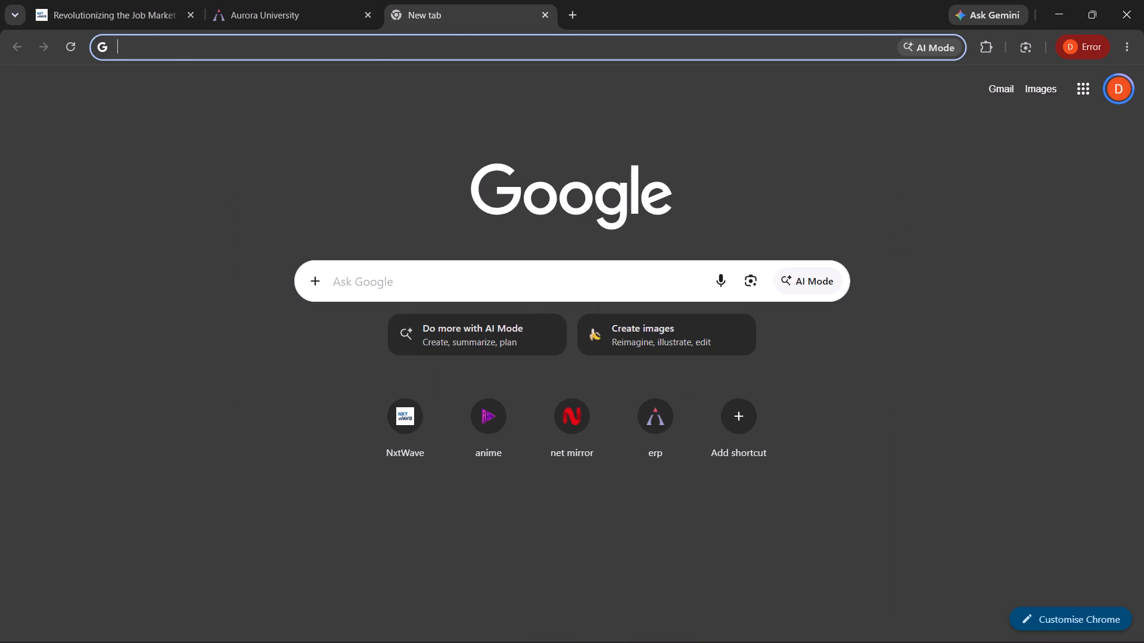
{"action": "left_click", "coordinate": [520, 295]}
{"action": "key", "text": "ctrl+v"}
{"action": "key", "text": "Return"}
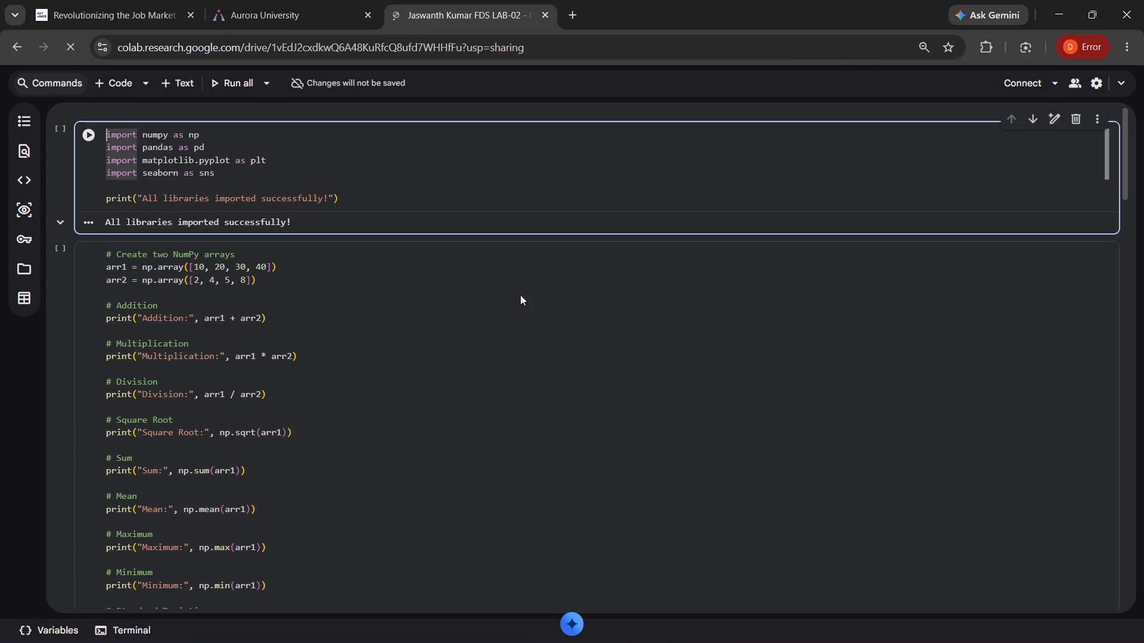
Look through the first cells and outputs of the FDS LAB-02 Colab notebook.
{"action": "left_click", "coordinate": [511, 165]}
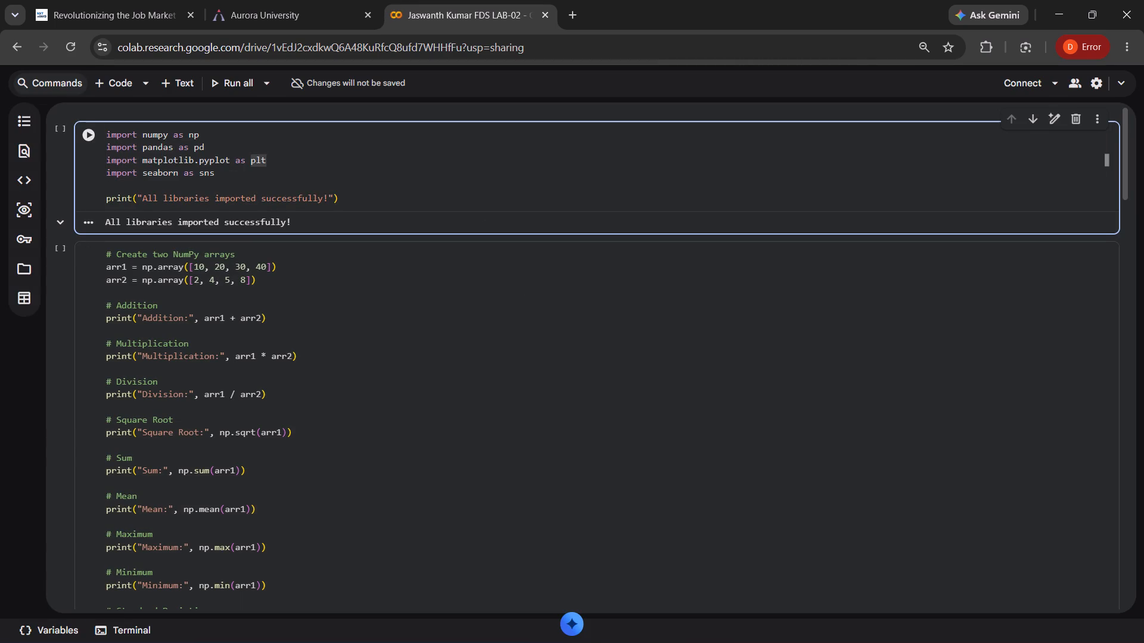
{"action": "left_click", "coordinate": [511, 165]}
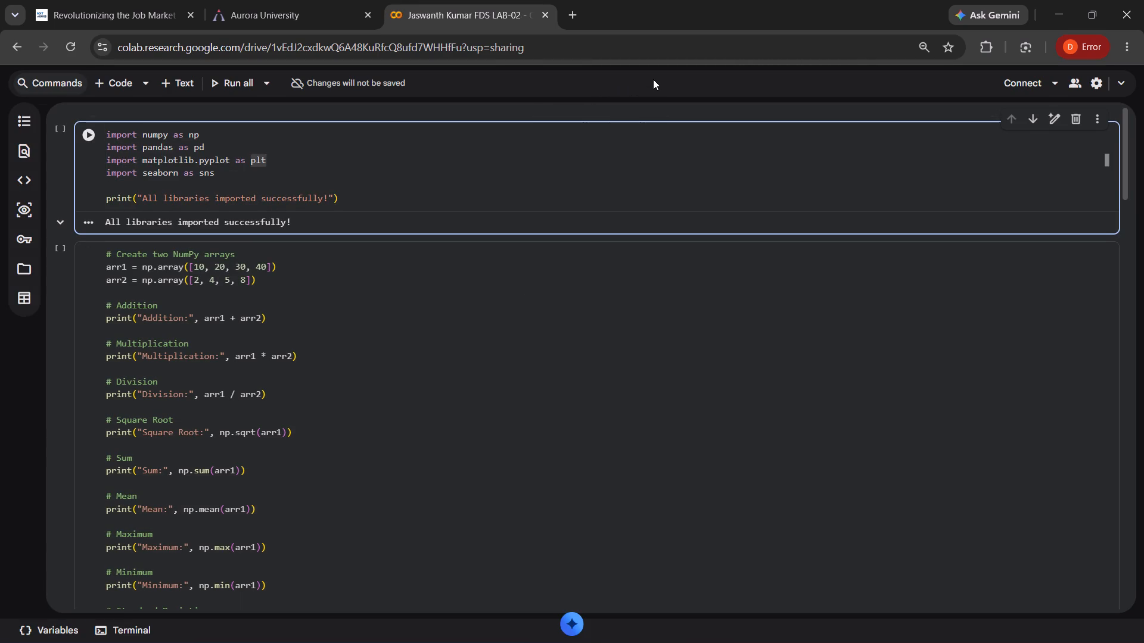
{"action": "left_click", "coordinate": [654, 79]}
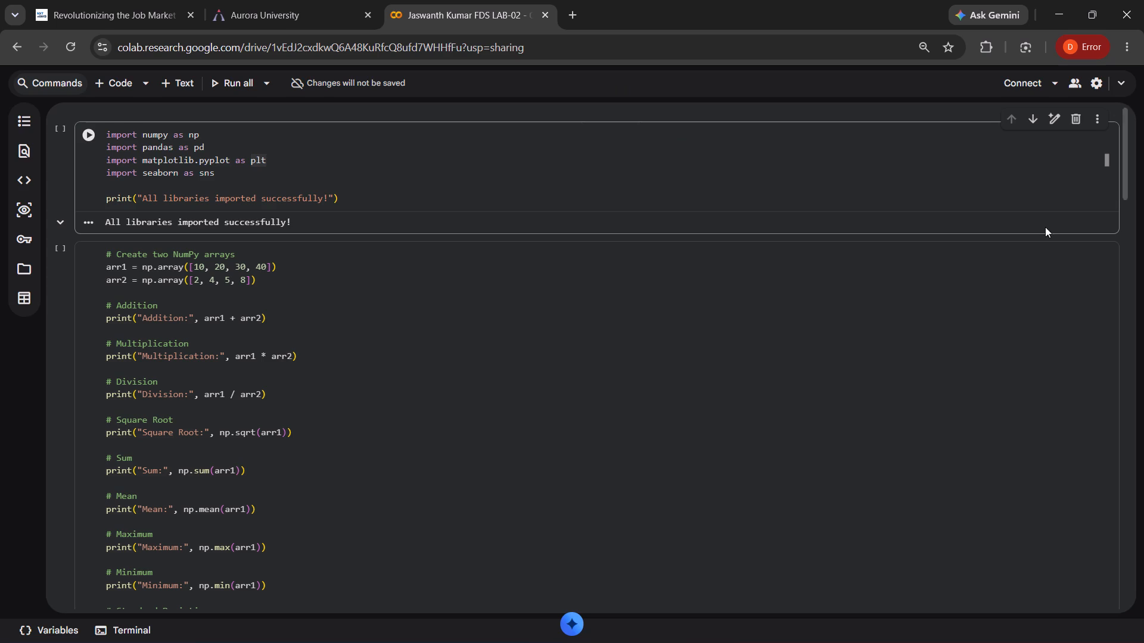
{"action": "left_click", "coordinate": [1128, 220]}
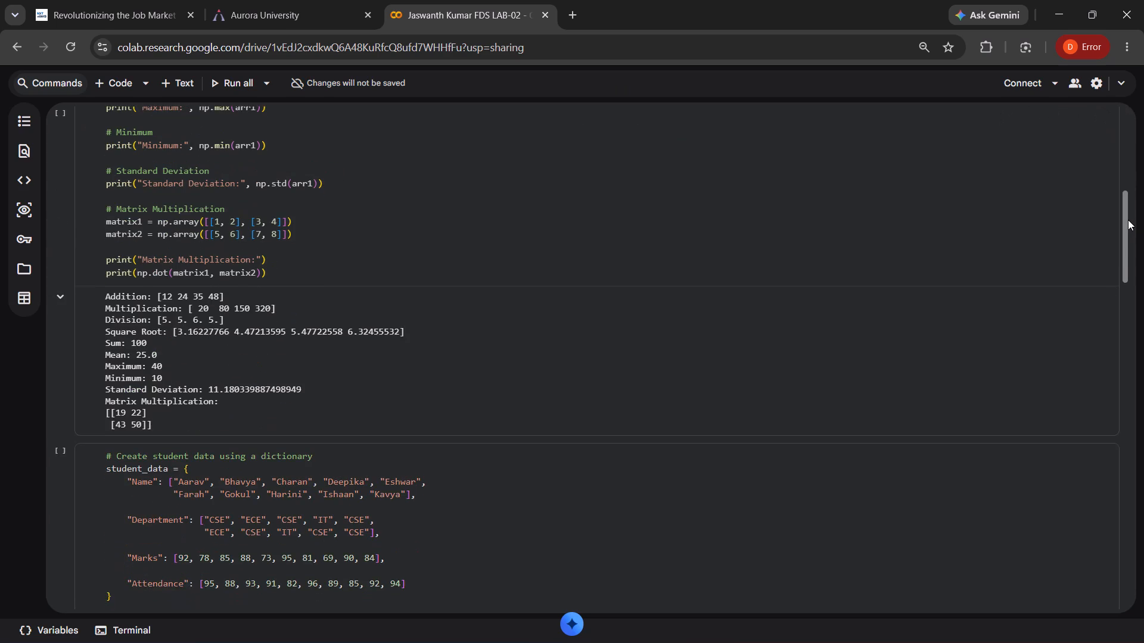
{"action": "scroll", "coordinate": [1128, 220], "scroll_direction": "up", "scroll_amount": 7}
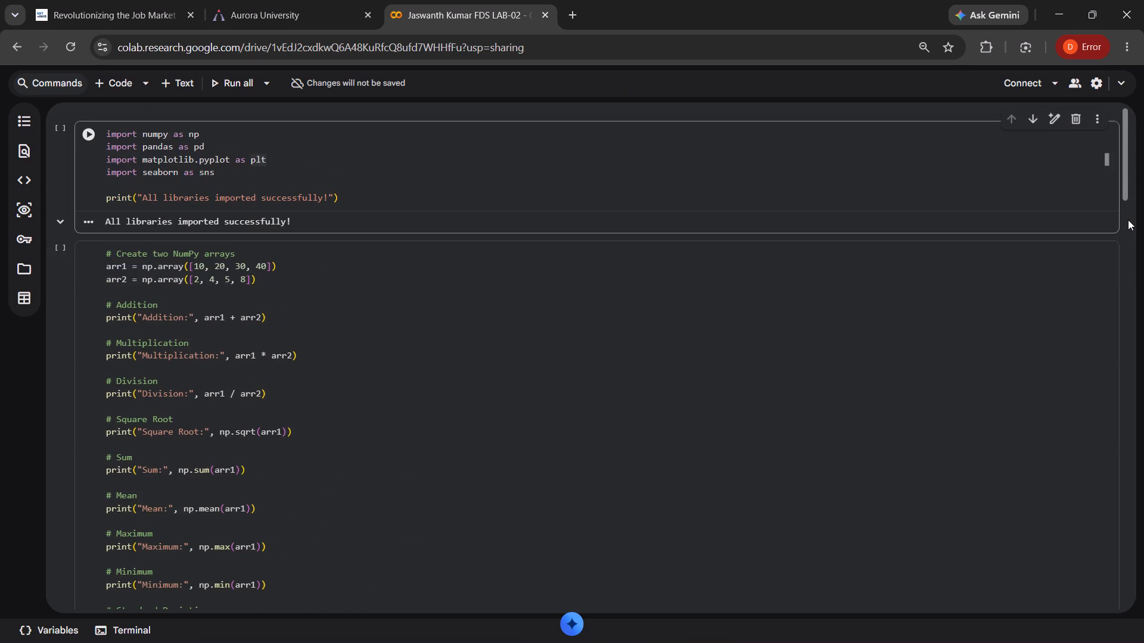
{"action": "scroll", "coordinate": [1128, 220], "scroll_direction": "down", "scroll_amount": 3}
{"action": "scroll", "coordinate": [1128, 220], "scroll_direction": "up", "scroll_amount": 2}
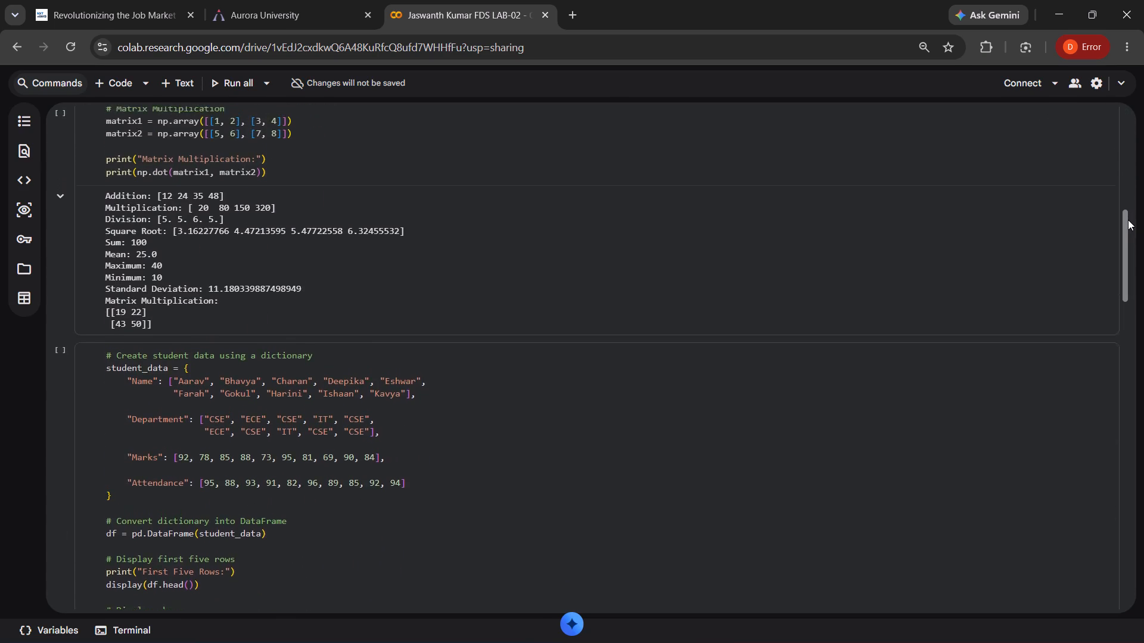
{"action": "scroll", "coordinate": [1128, 220], "scroll_direction": "up", "scroll_amount": 1}
Switch to Word and examine the report's Step 1 section and its Colab screenshot on page 2.
{"action": "key", "text": "alt+Tab"}
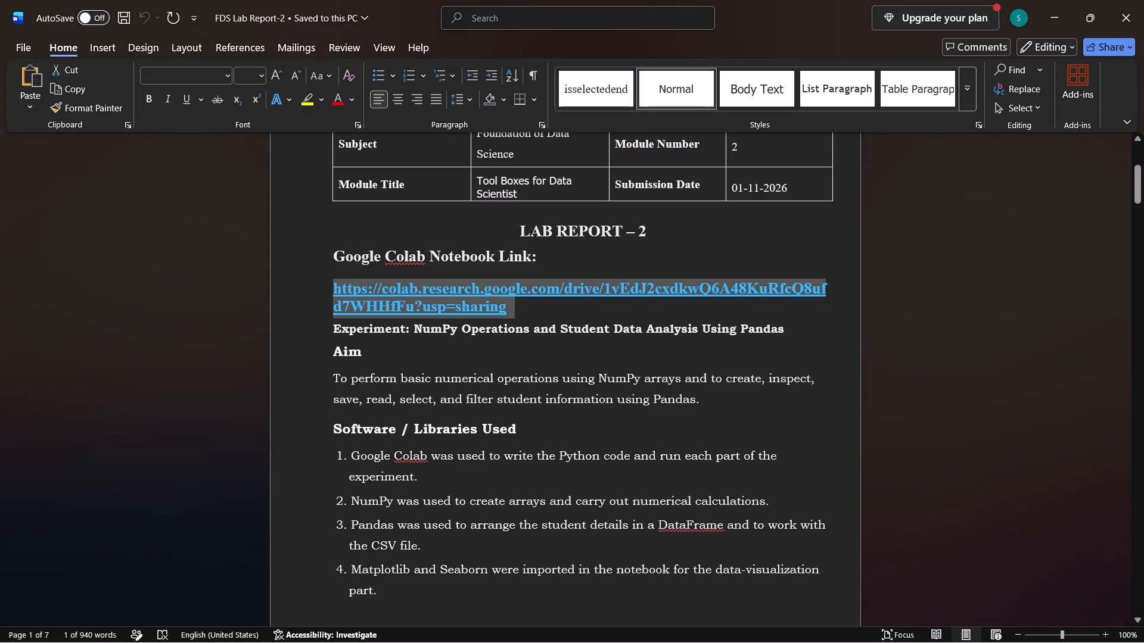
{"action": "left_click", "coordinate": [1034, 391]}
{"action": "scroll", "coordinate": [938, 399], "scroll_direction": "down", "scroll_amount": 4}
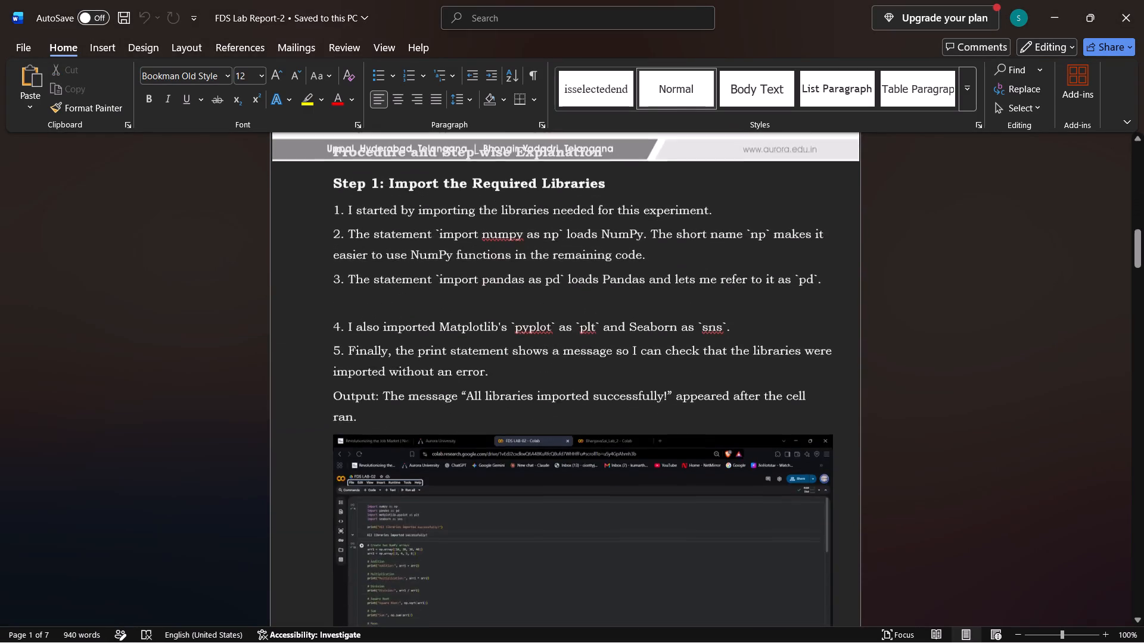
{"action": "scroll", "coordinate": [938, 399], "scroll_direction": "down", "scroll_amount": 2}
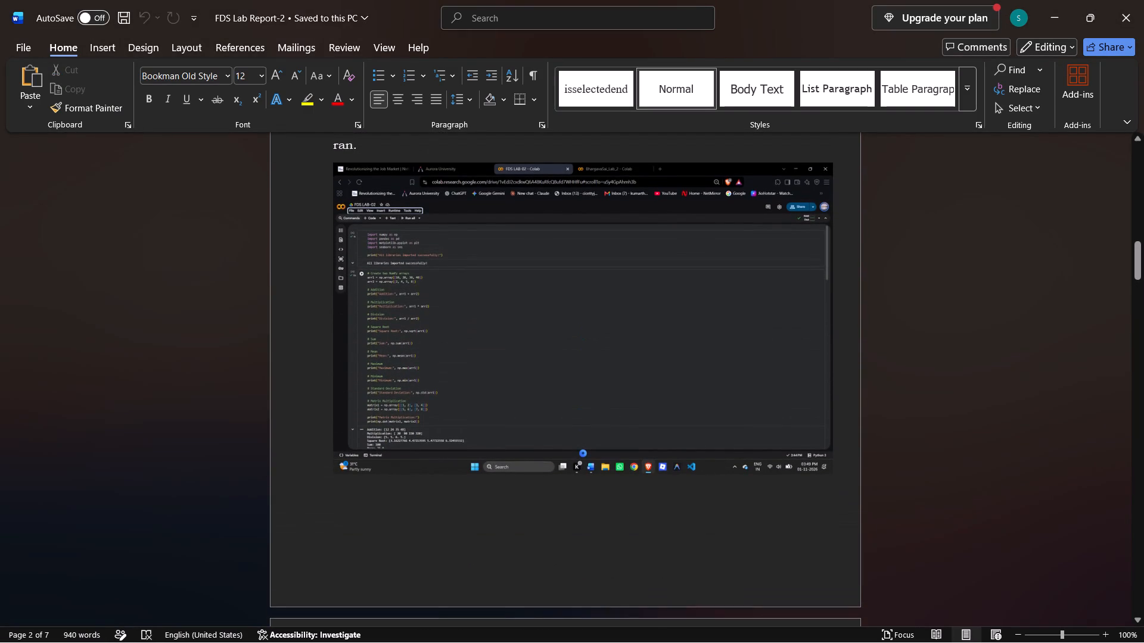
{"action": "scroll", "coordinate": [938, 399], "scroll_direction": "down", "scroll_amount": 1}
Switch to Chrome and snip the browser area below the tab strip, showing the NumPy array operations cell with its full output.
{"action": "key", "text": "alt+Tab"}
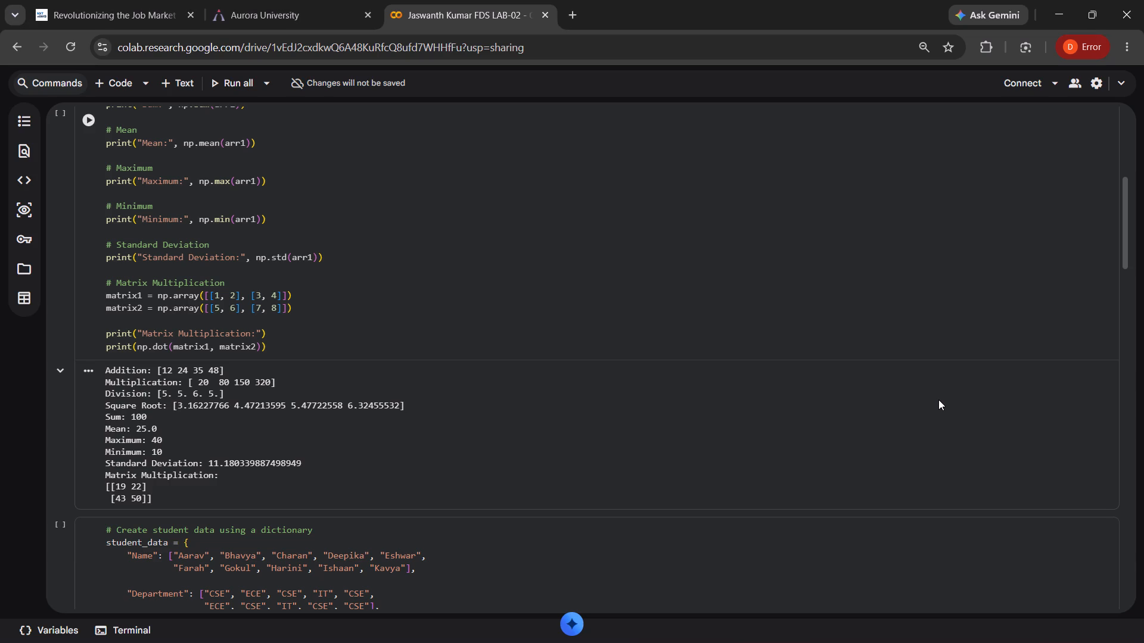
{"action": "key", "text": "ctrl+minus"}
{"action": "key", "text": "ctrl+minus"}
{"action": "key", "text": "ctrl+minus"}
{"action": "key", "text": "ctrl+minus"}
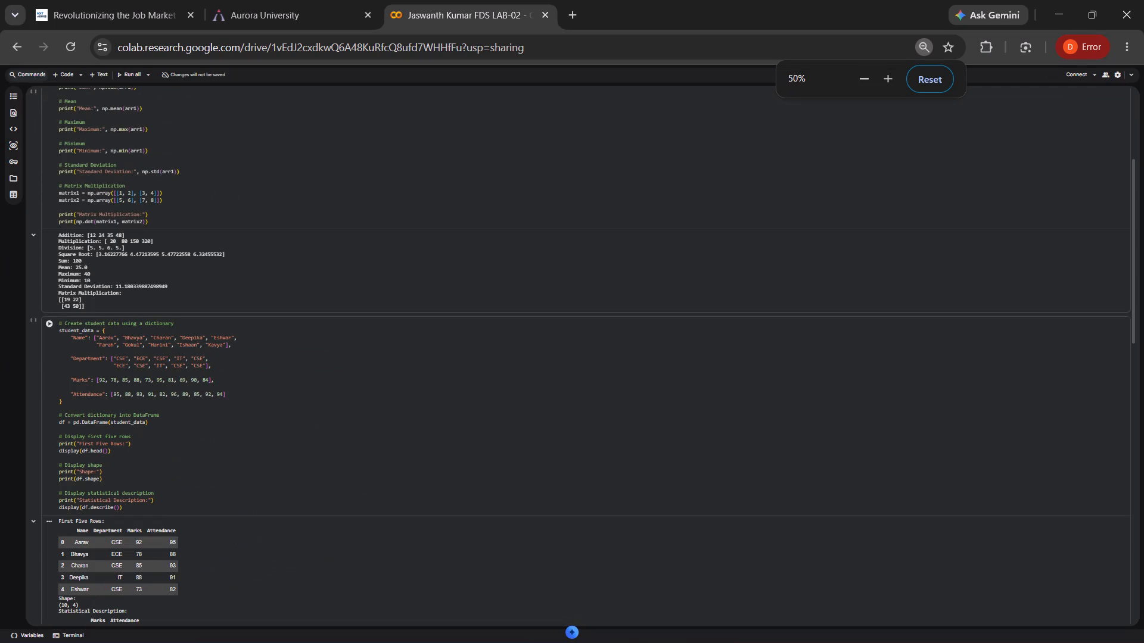
{"action": "key", "text": "ctrl+equal"}
{"action": "key", "text": "ctrl+equal"}
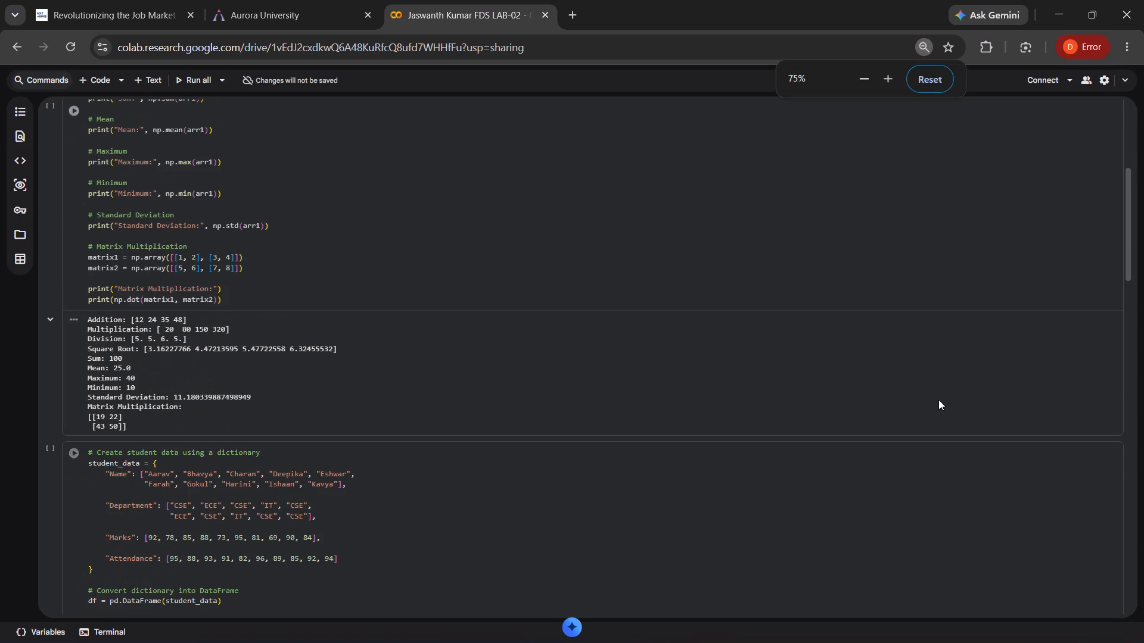
{"action": "scroll", "coordinate": [791, 363], "scroll_direction": "up", "scroll_amount": 2}
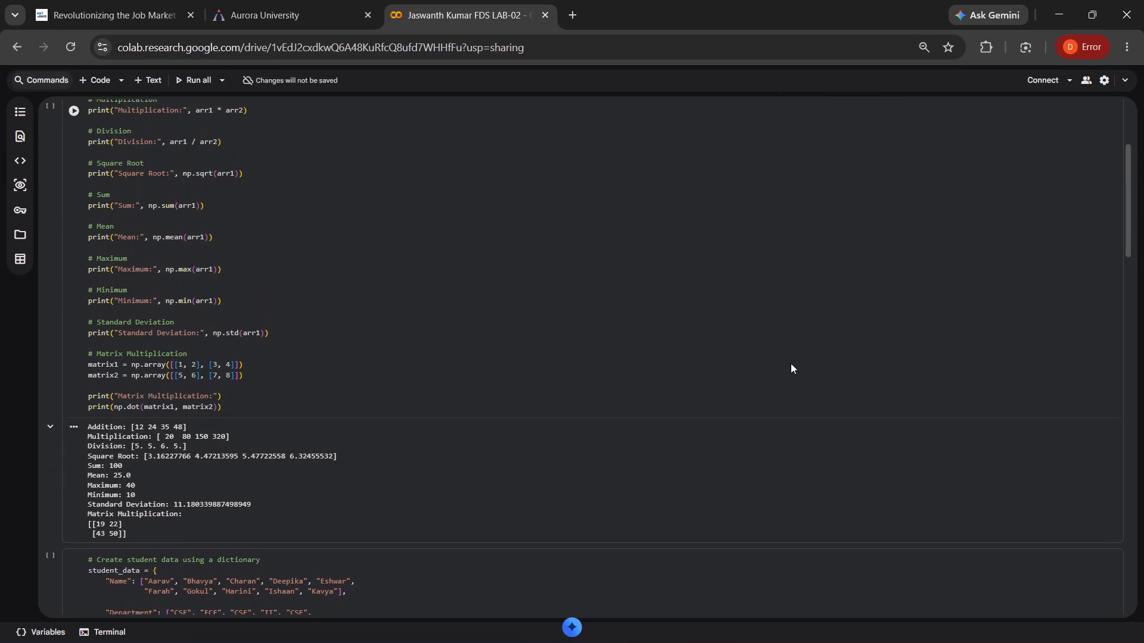
{"action": "scroll", "coordinate": [791, 363], "scroll_direction": "up", "scroll_amount": 3}
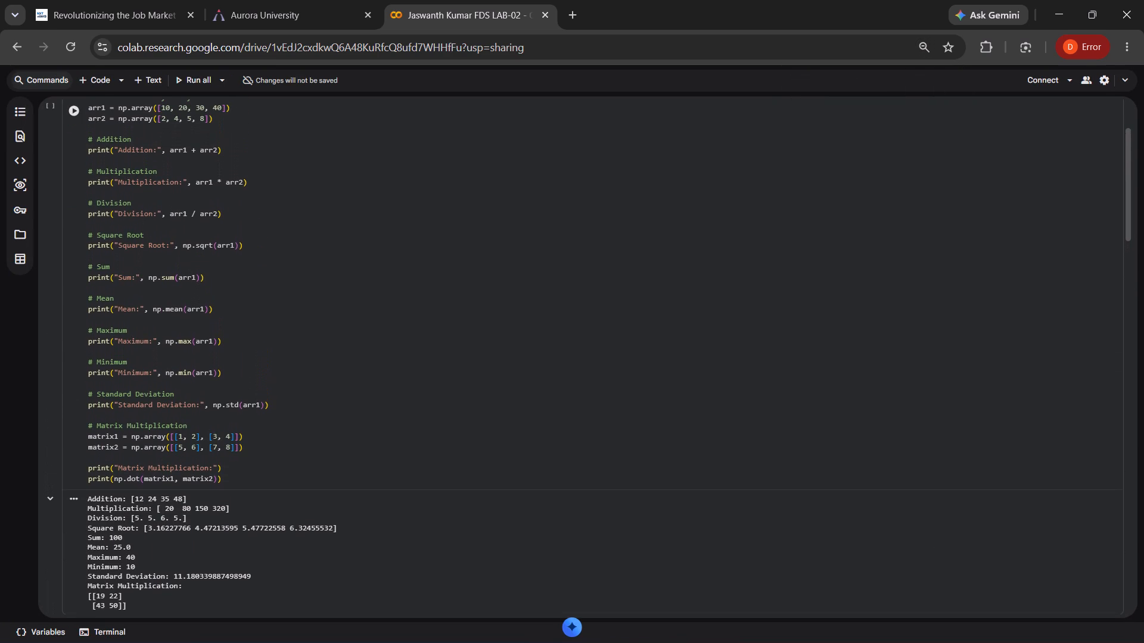
{"action": "scroll", "coordinate": [791, 363], "scroll_direction": "up", "scroll_amount": 1}
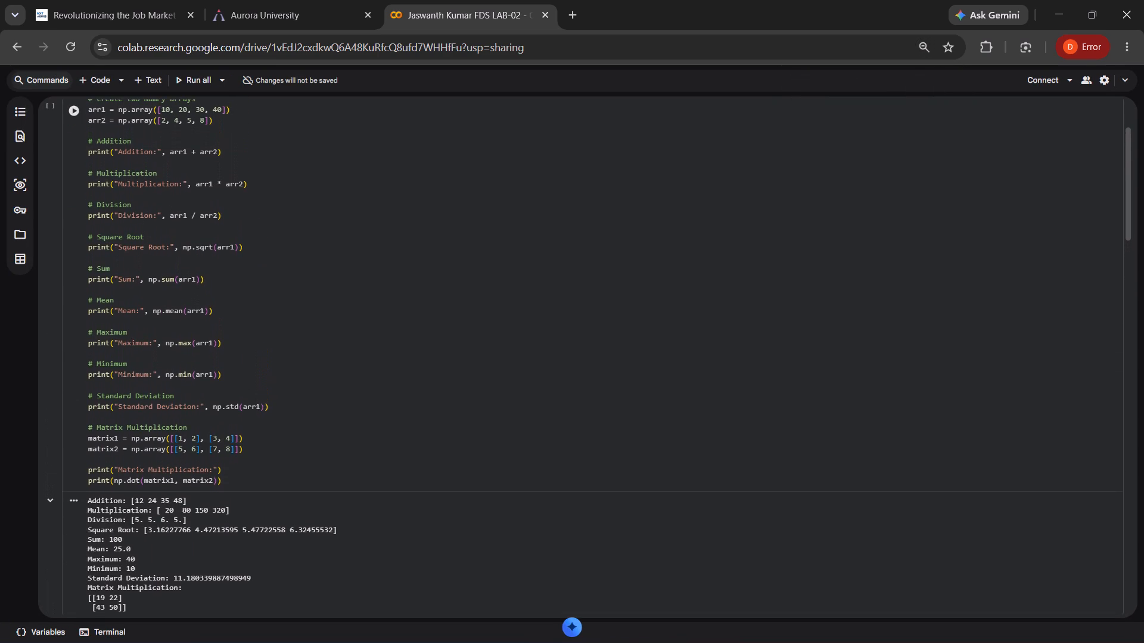
{"action": "key", "text": "Print"}
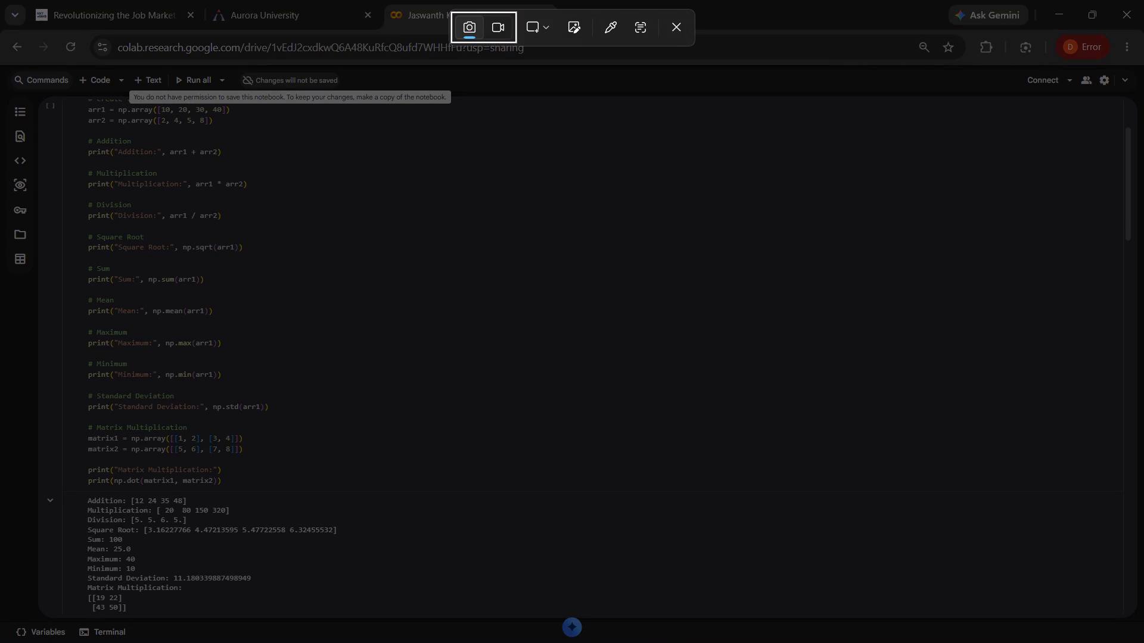
{"action": "left_click", "coordinate": [0, 29]}
{"action": "left_click_drag", "start_coordinate": [0, 30], "coordinate": [210, 113]}
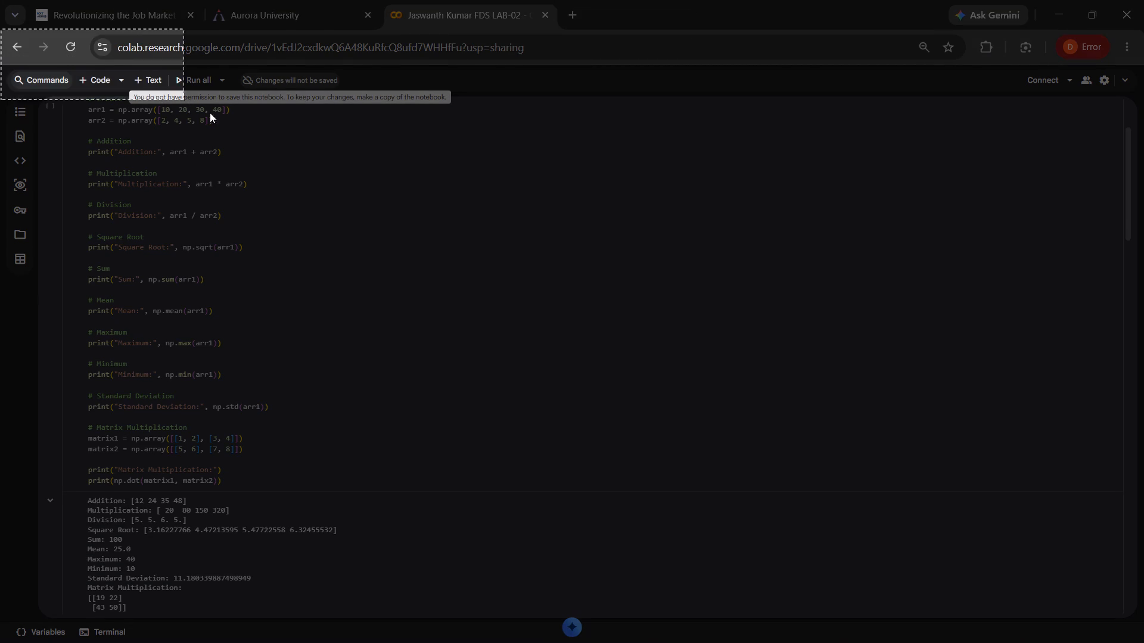
{"action": "left_click_drag", "start_coordinate": [210, 113], "coordinate": [704, 443]}
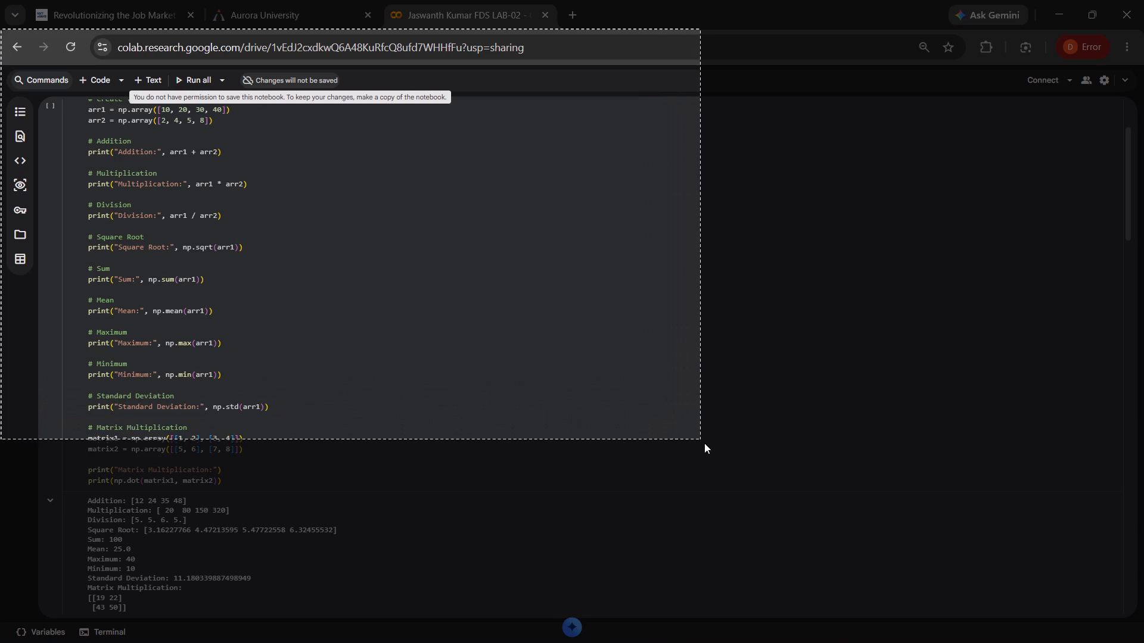
{"action": "left_click_drag", "start_coordinate": [704, 443], "coordinate": [912, 642]}
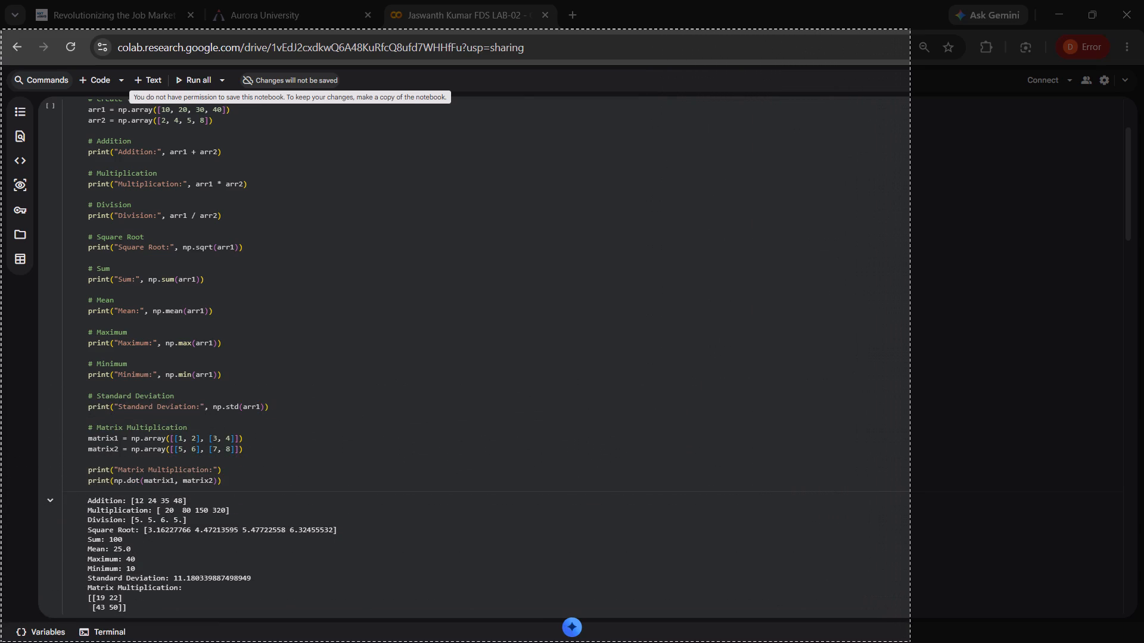
{"action": "left_click_drag", "start_coordinate": [912, 642], "coordinate": [1132, 642]}
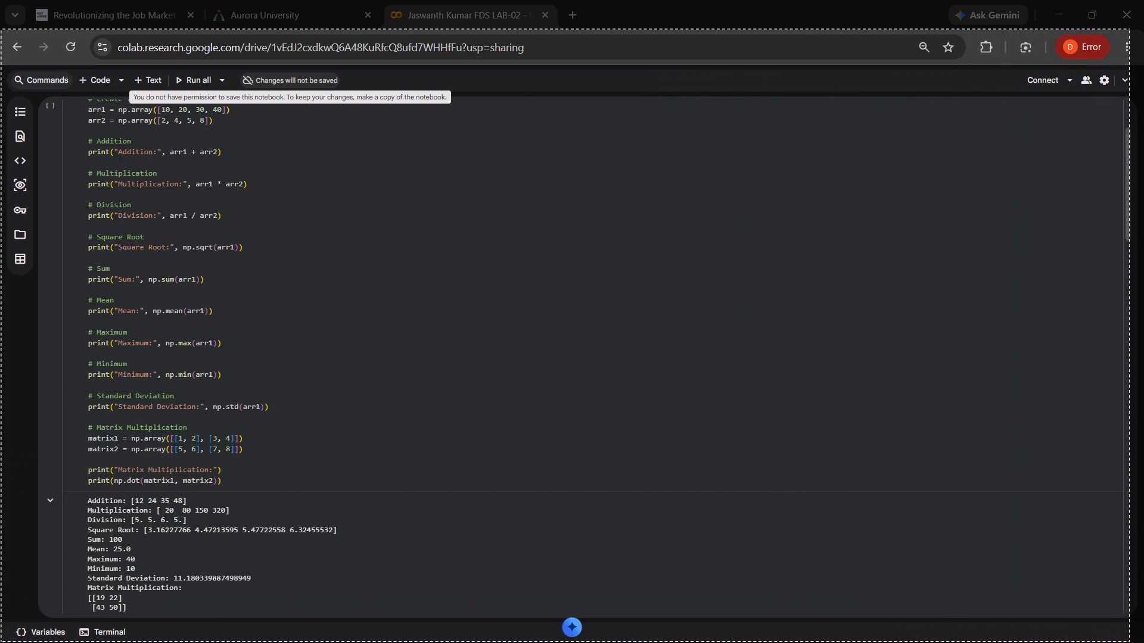
{"action": "left_click_drag", "start_coordinate": [1132, 642], "coordinate": [1143, 642]}
Switch to Word and replace the Step 1 Colab screenshot on page 2 with the copied NumPy array operations snip.
{"action": "key", "text": "alt+Tab"}
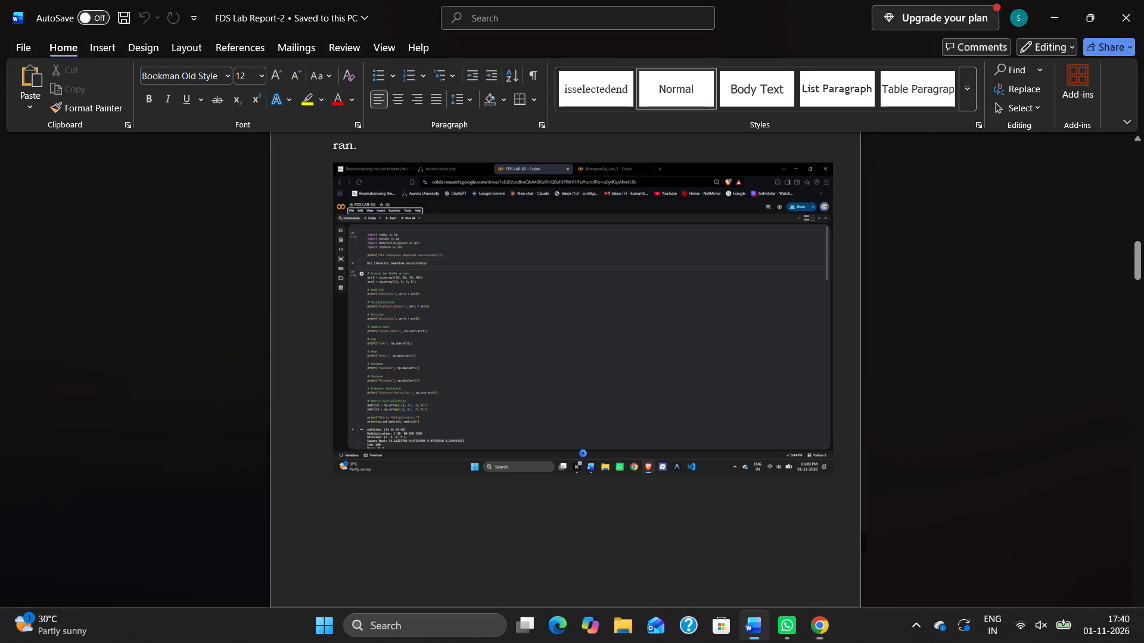
{"action": "left_click", "coordinate": [688, 402]}
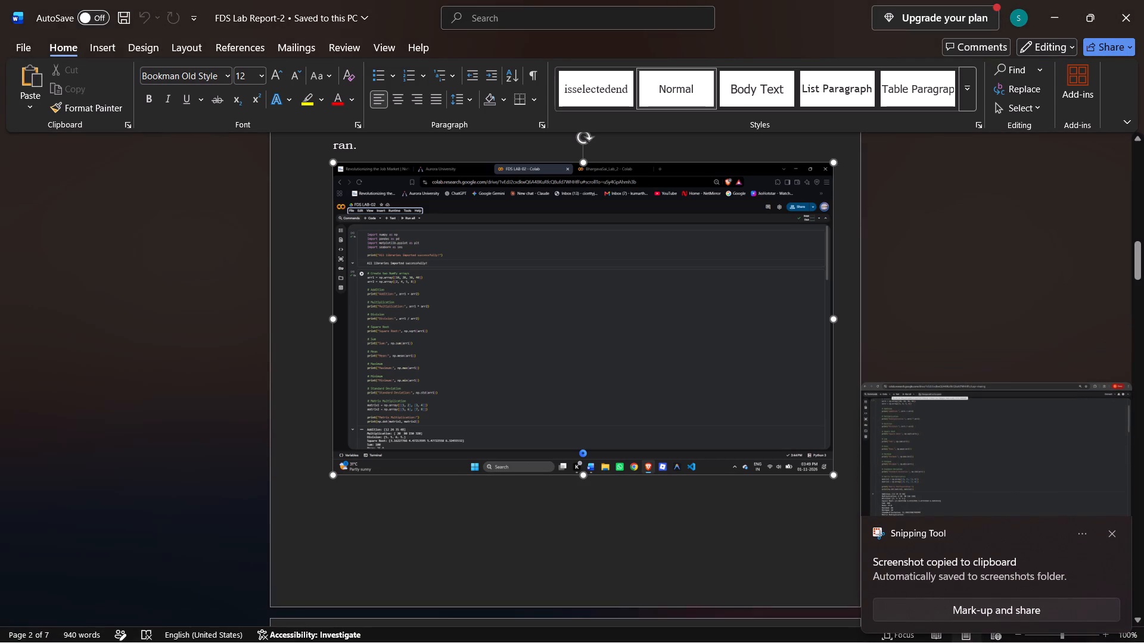
{"action": "key", "text": "BackSpace"}
{"action": "key", "text": "ctrl+v"}
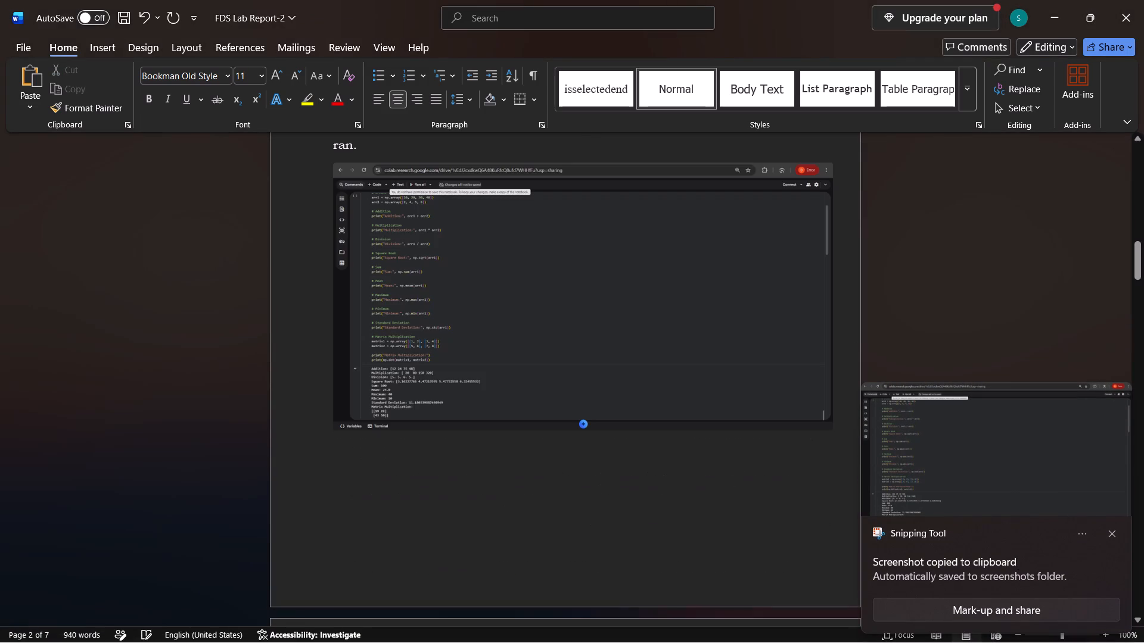
Compare the report's Step 2 screenshot with the cells and outputs of the Colab notebook in Chrome.
{"action": "scroll", "coordinate": [688, 402], "scroll_direction": "down", "scroll_amount": 4}
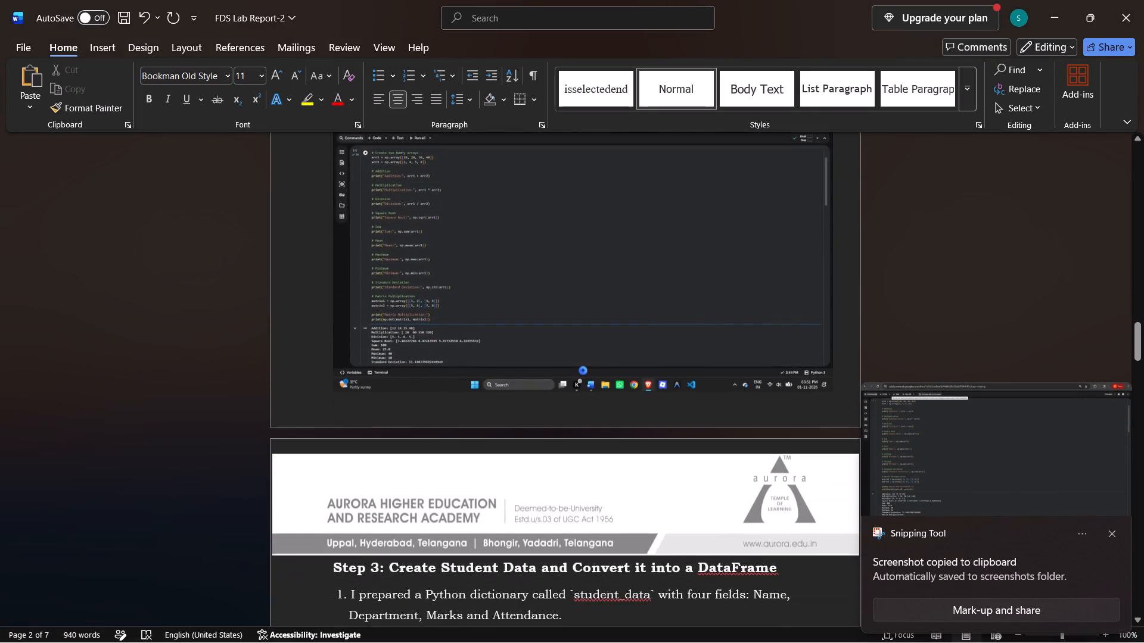
{"action": "scroll", "coordinate": [688, 402], "scroll_direction": "up", "scroll_amount": 2}
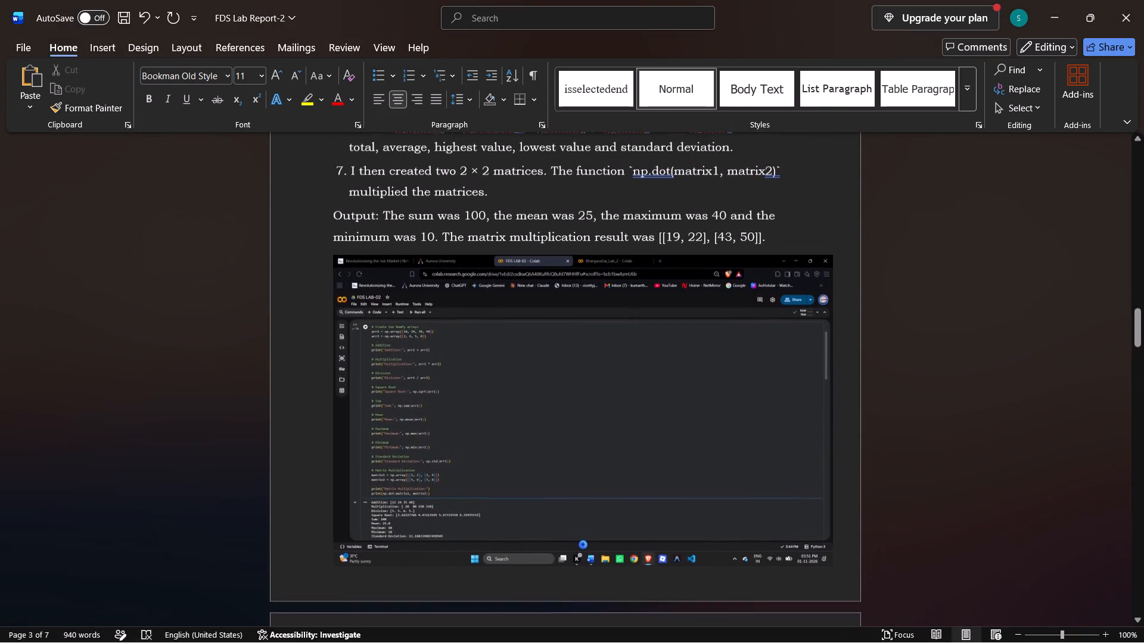
{"action": "scroll", "coordinate": [688, 402], "scroll_direction": "up", "scroll_amount": 1}
{"action": "scroll", "coordinate": [688, 402], "scroll_direction": "down", "scroll_amount": 1}
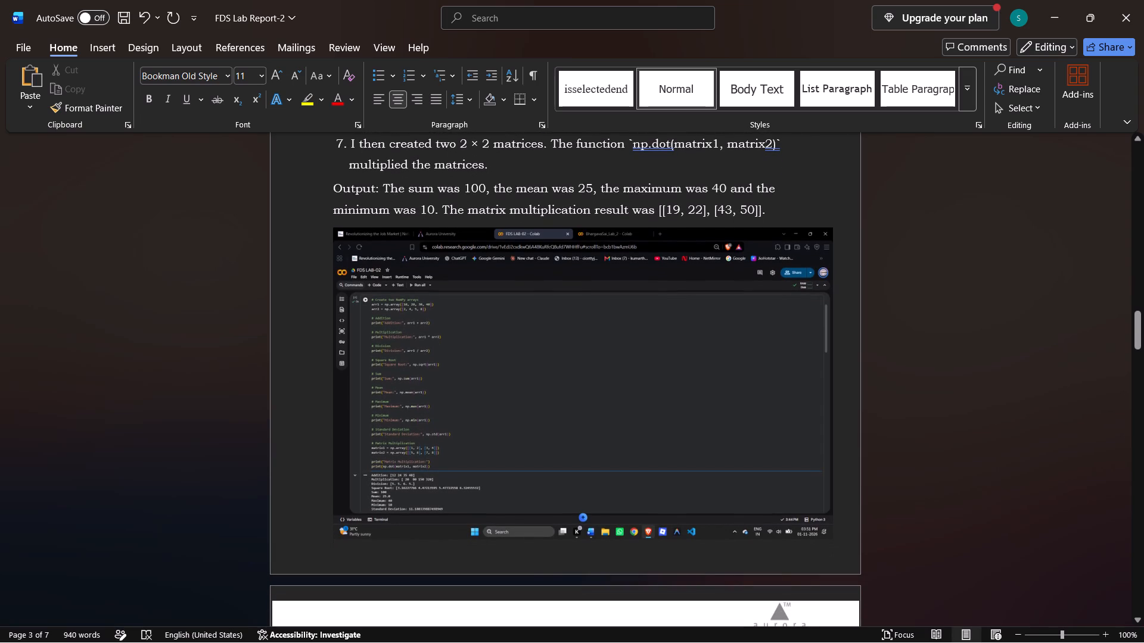
{"action": "key", "text": "alt+Tab"}
{"action": "scroll", "coordinate": [298, 436], "scroll_direction": "down", "scroll_amount": 1}
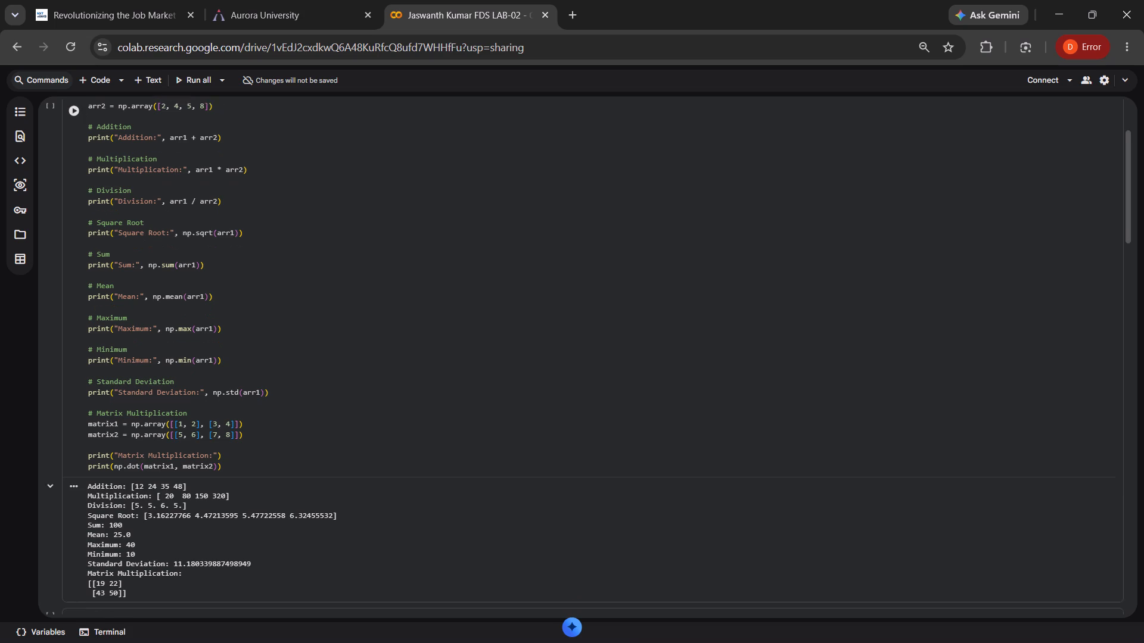
{"action": "scroll", "coordinate": [298, 436], "scroll_direction": "down", "scroll_amount": 5}
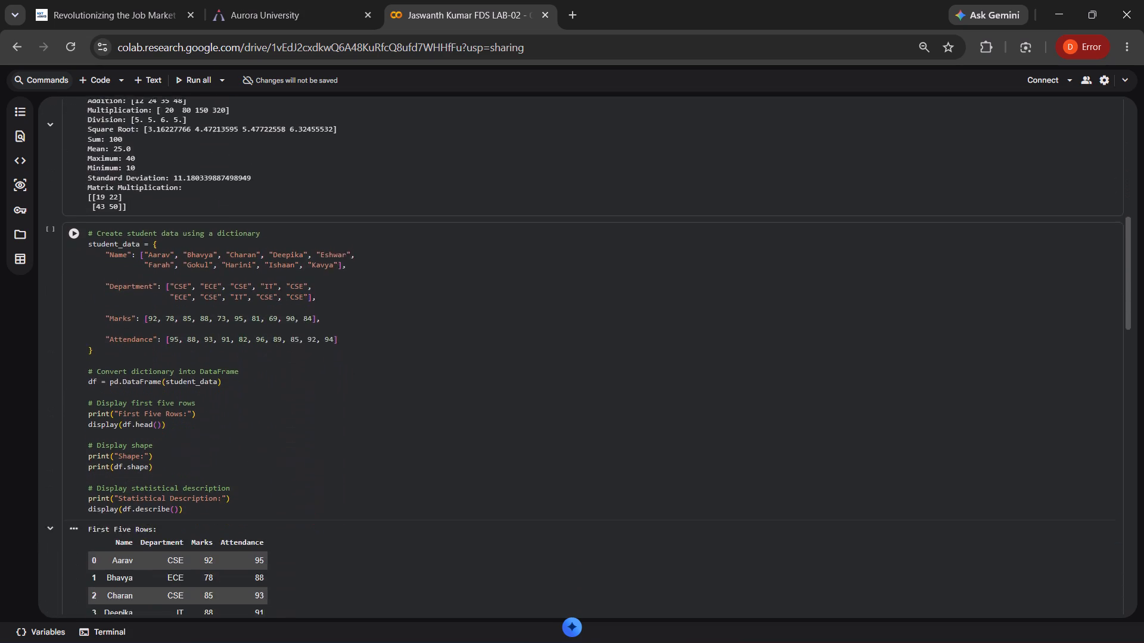
{"action": "scroll", "coordinate": [298, 436], "scroll_direction": "down", "scroll_amount": 8}
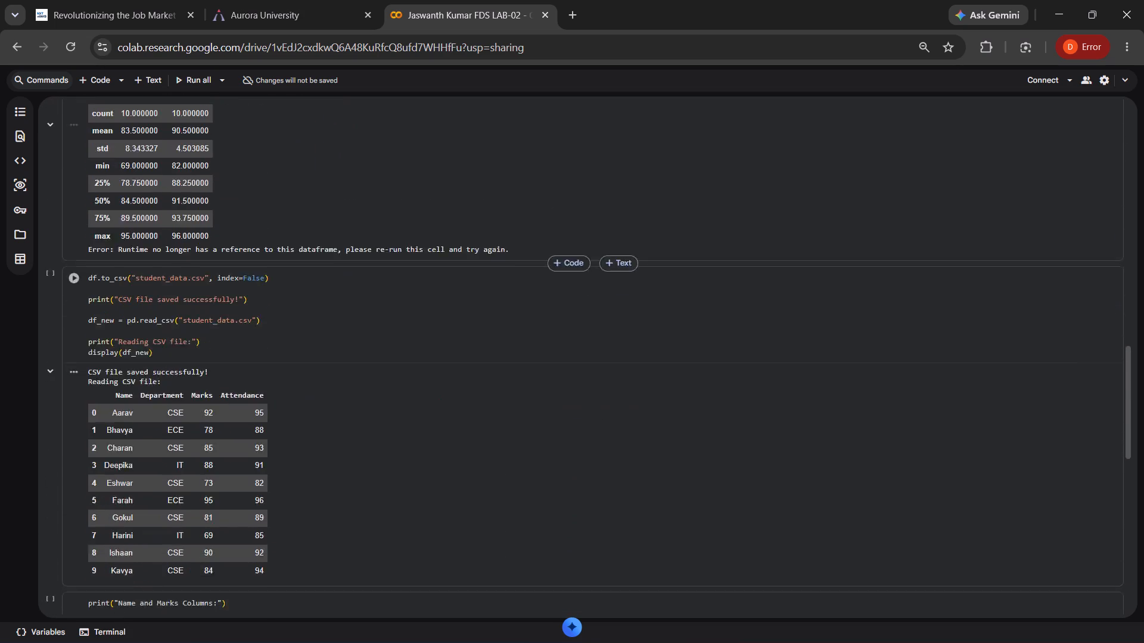
{"action": "scroll", "coordinate": [298, 436], "scroll_direction": "down", "scroll_amount": 3}
{"action": "scroll", "coordinate": [298, 436], "scroll_direction": "up", "scroll_amount": 8}
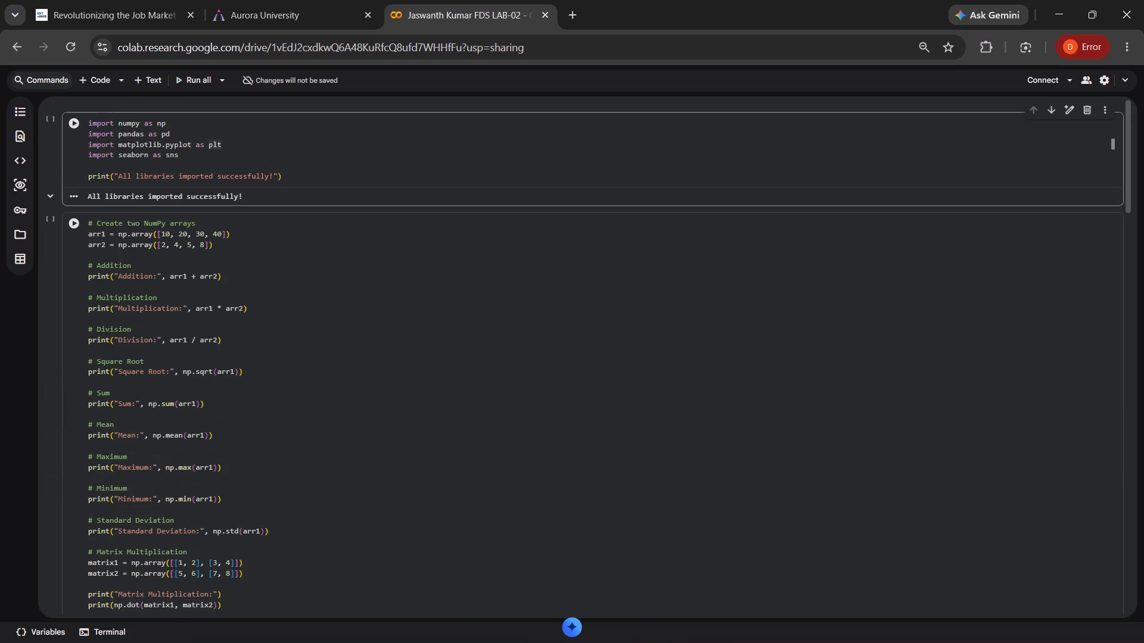
{"action": "scroll", "coordinate": [298, 436], "scroll_direction": "up", "scroll_amount": 1}
Switch to Word and review the report's Step 1 to Step 3 text and screenshots.
{"action": "key", "text": "alt+Tab"}
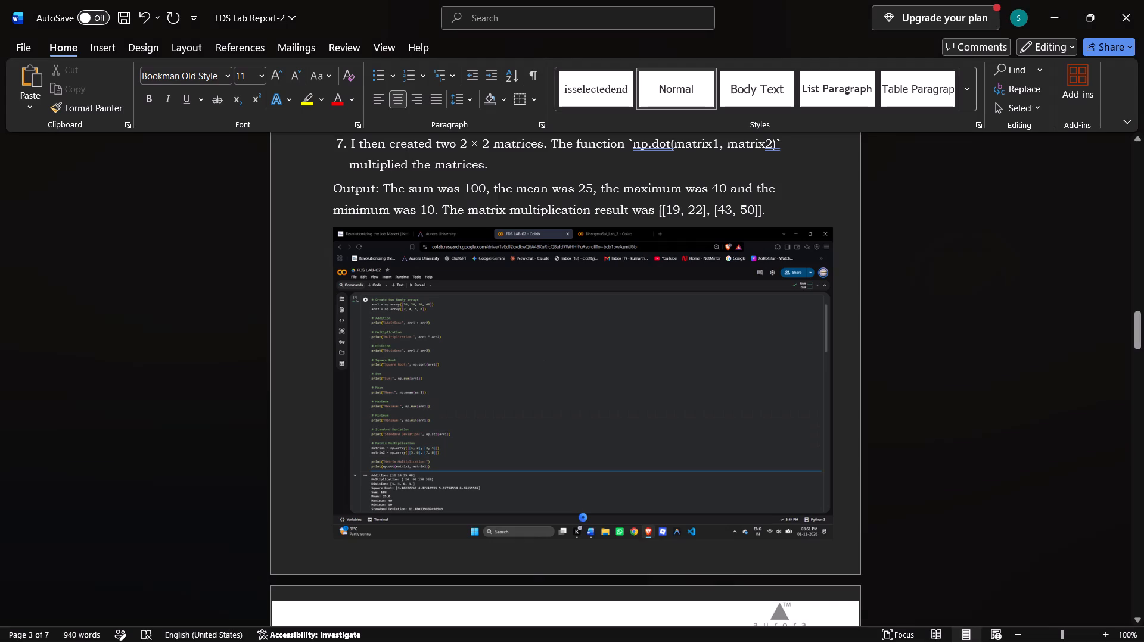
{"action": "scroll", "coordinate": [453, 417], "scroll_direction": "down", "scroll_amount": 4}
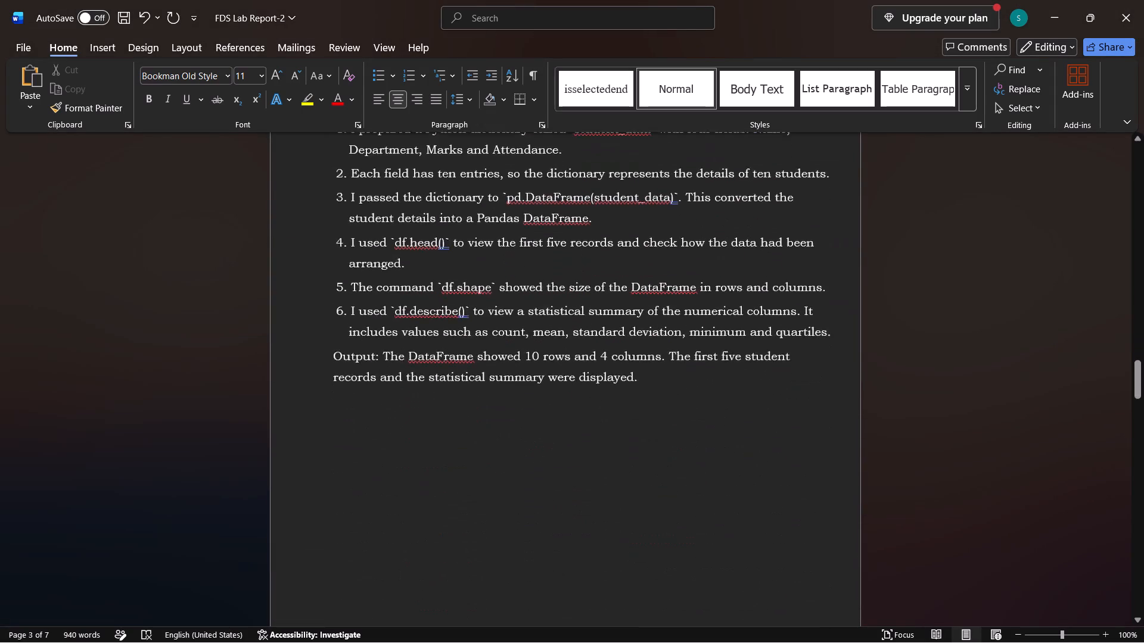
{"action": "scroll", "coordinate": [453, 417], "scroll_direction": "down", "scroll_amount": 3}
{"action": "scroll", "coordinate": [453, 417], "scroll_direction": "up", "scroll_amount": 4}
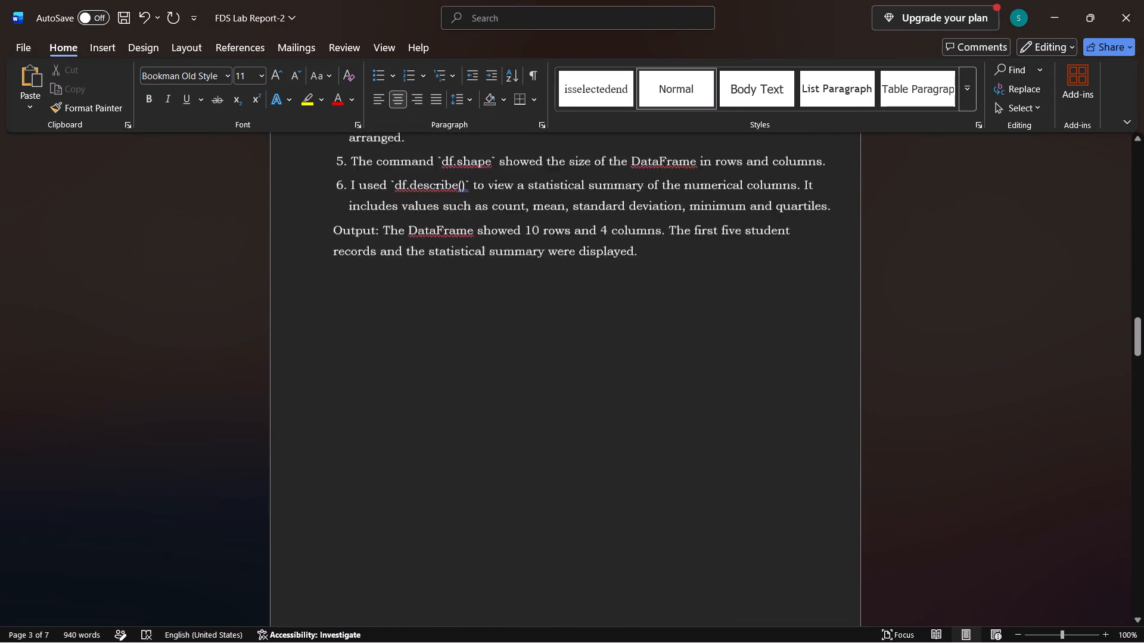
{"action": "scroll", "coordinate": [453, 417], "scroll_direction": "up", "scroll_amount": 2}
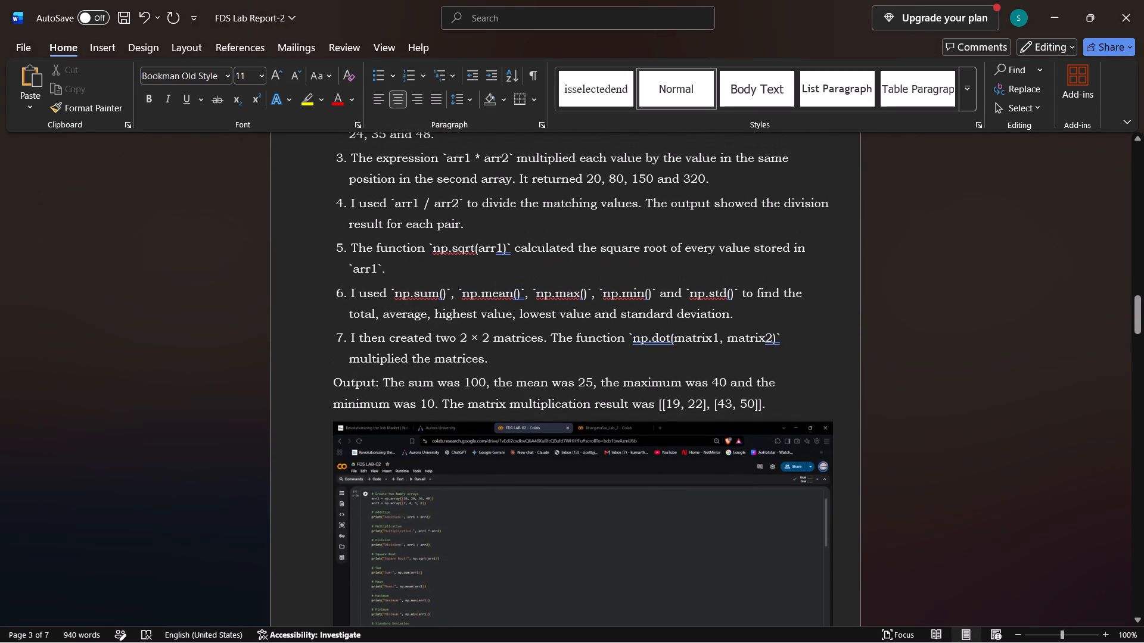
{"action": "scroll", "coordinate": [465, 450], "scroll_direction": "down", "scroll_amount": 1}
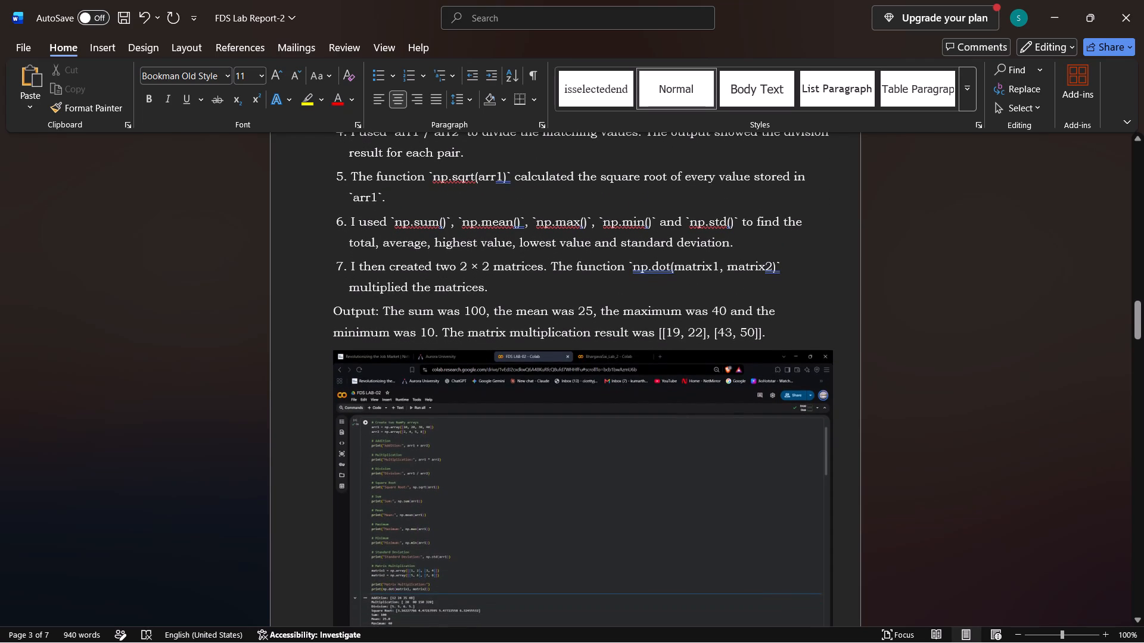
{"action": "scroll", "coordinate": [465, 450], "scroll_direction": "up", "scroll_amount": 5}
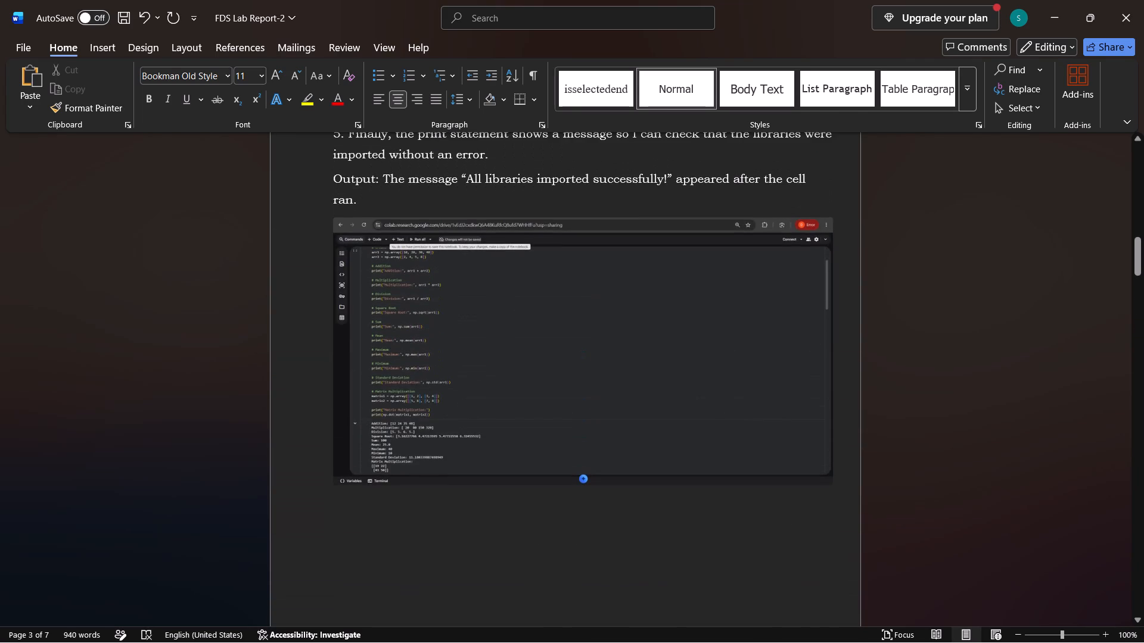
{"action": "scroll", "coordinate": [465, 450], "scroll_direction": "up", "scroll_amount": 1}
{"action": "scroll", "coordinate": [465, 450], "scroll_direction": "down", "scroll_amount": 5}
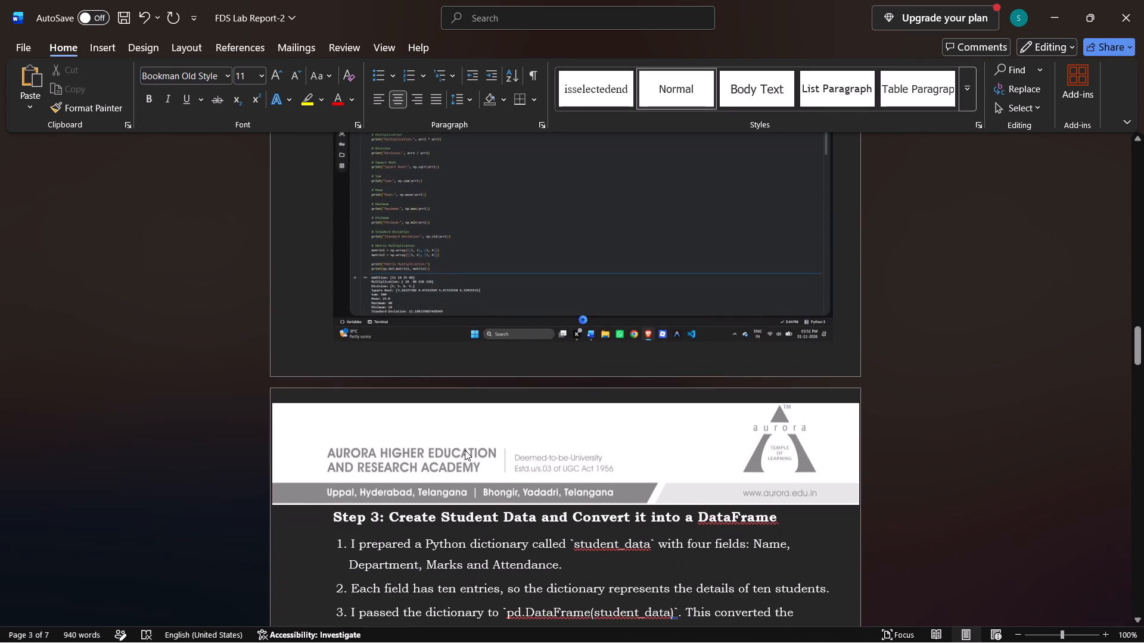
Replace the Step 2 Colab screenshot on page 3 with the copied NumPy array operations snip.
{"action": "scroll", "coordinate": [465, 450], "scroll_direction": "up", "scroll_amount": 1}
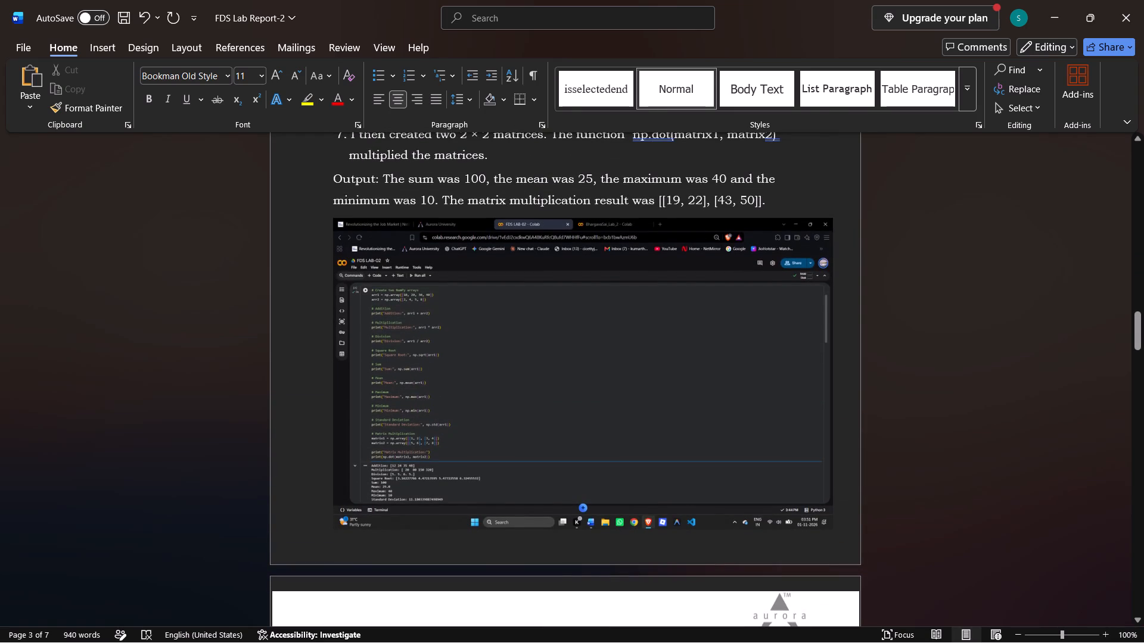
{"action": "scroll", "coordinate": [465, 450], "scroll_direction": "up", "scroll_amount": 1}
{"action": "left_click", "coordinate": [514, 415]}
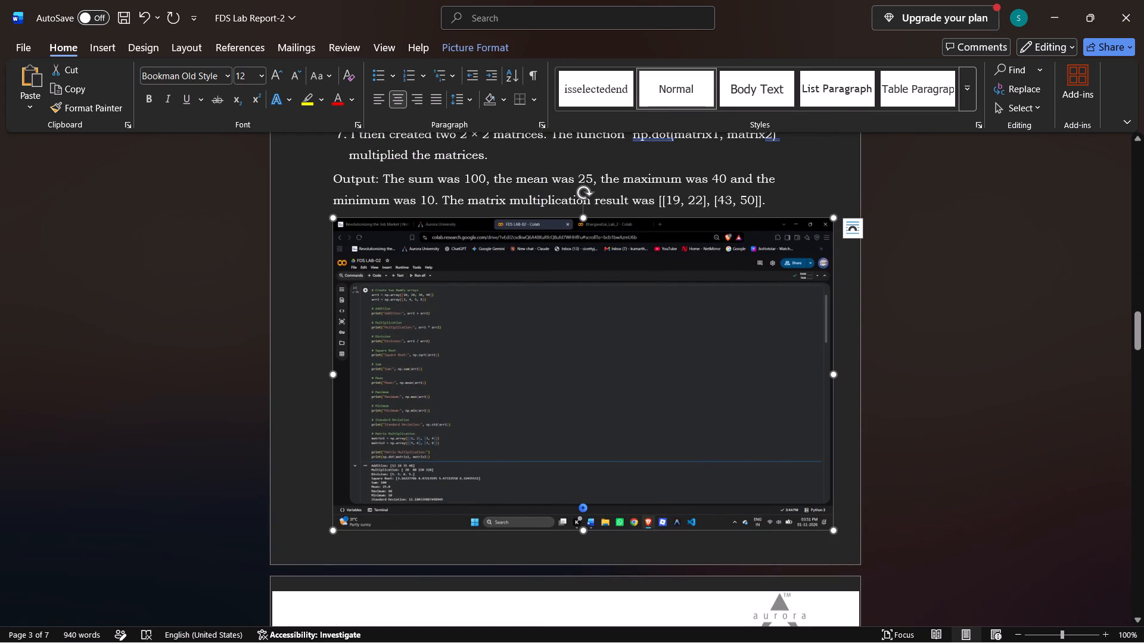
{"action": "key", "text": "BackSpace"}
{"action": "key", "text": "ctrl+v"}
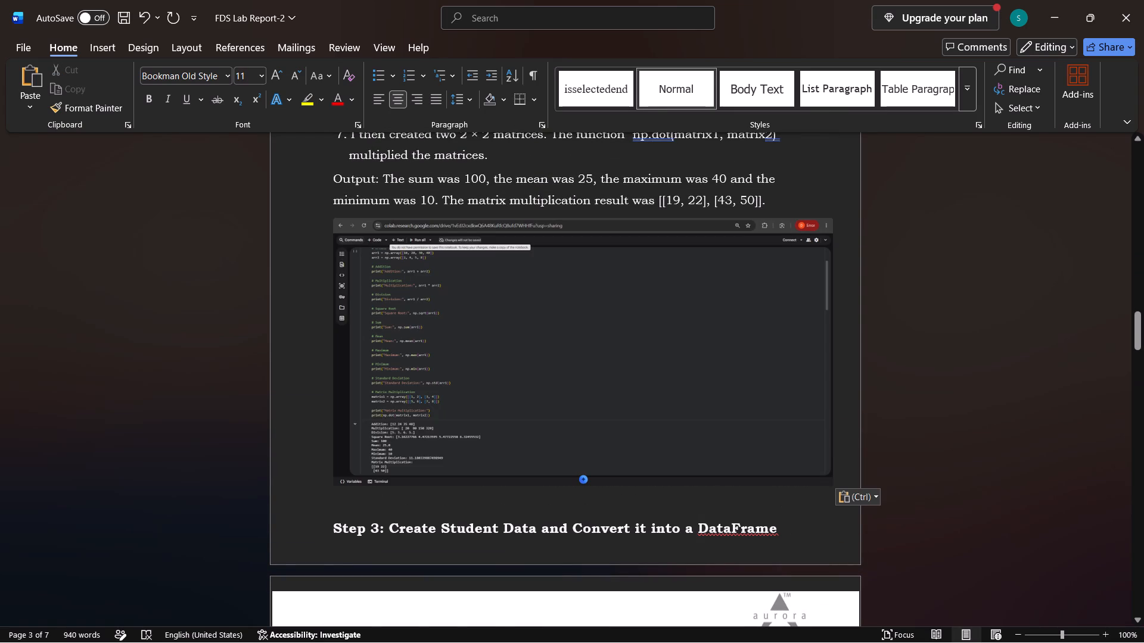
After checking the report's Step 3 screenshot, switch to Chrome and snip the student data dictionary cell with its output, from the address bar to the notebook's lower edge.
{"action": "scroll", "coordinate": [525, 442], "scroll_direction": "down", "scroll_amount": 6}
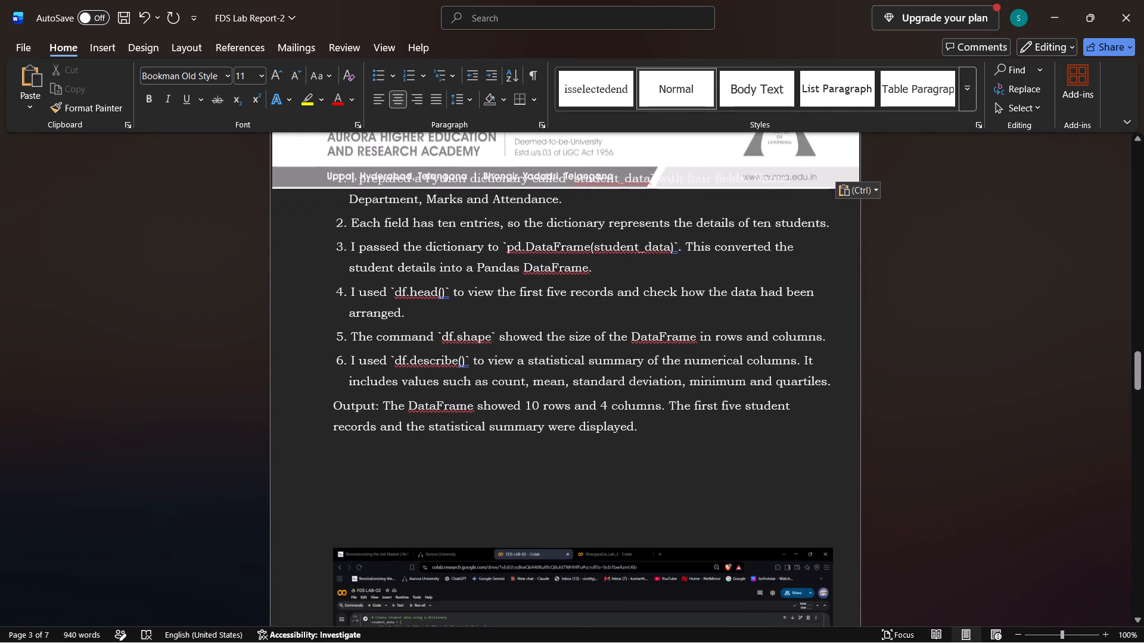
{"action": "scroll", "coordinate": [525, 442], "scroll_direction": "down", "scroll_amount": 3}
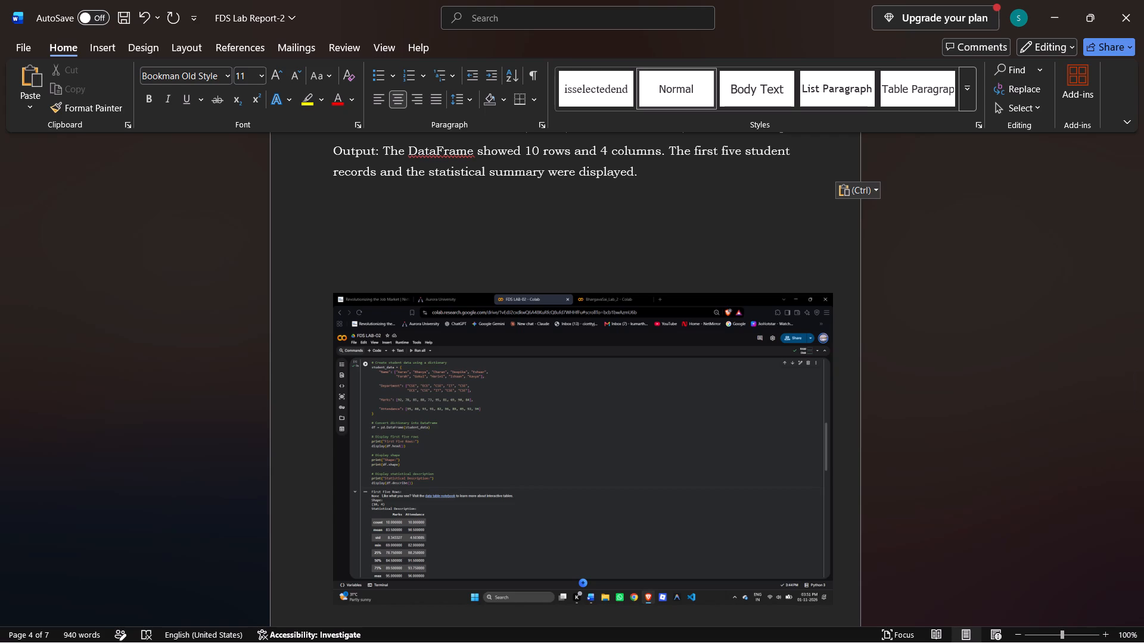
{"action": "key", "text": "alt+Tab"}
{"action": "scroll", "coordinate": [427, 449], "scroll_direction": "down", "scroll_amount": 2}
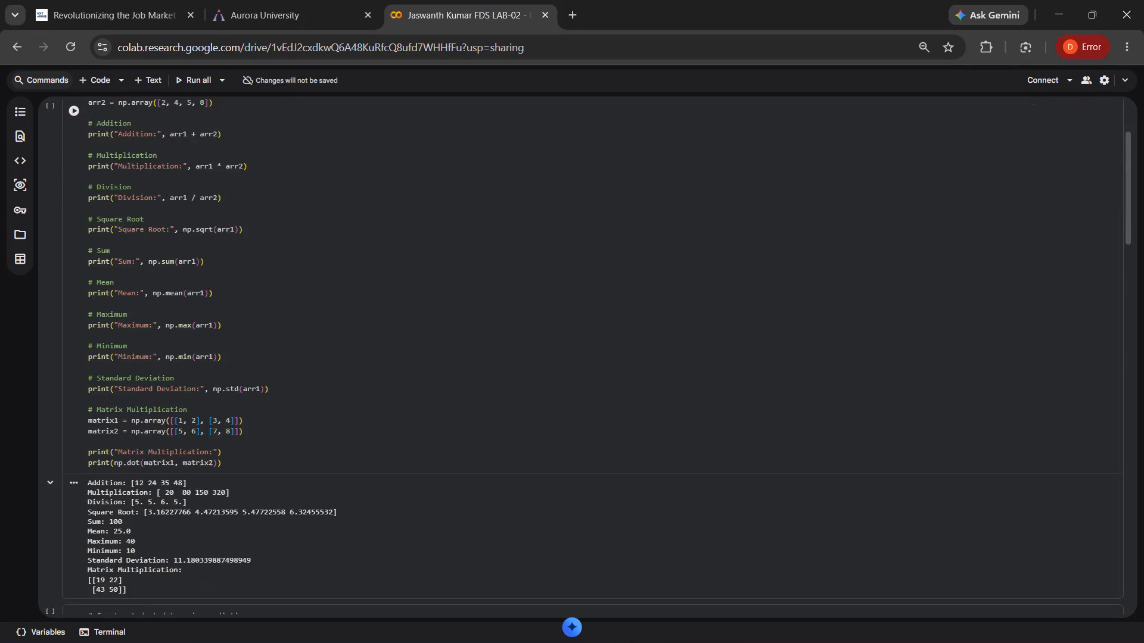
{"action": "scroll", "coordinate": [427, 449], "scroll_direction": "down", "scroll_amount": 6}
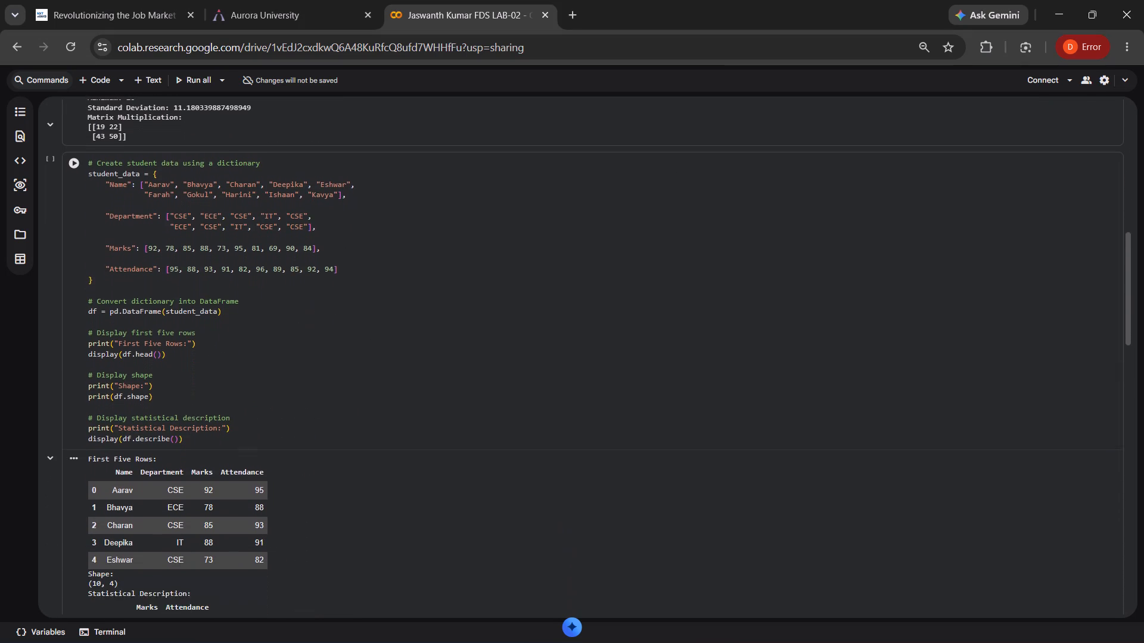
{"action": "scroll", "coordinate": [427, 449], "scroll_direction": "down", "scroll_amount": 5}
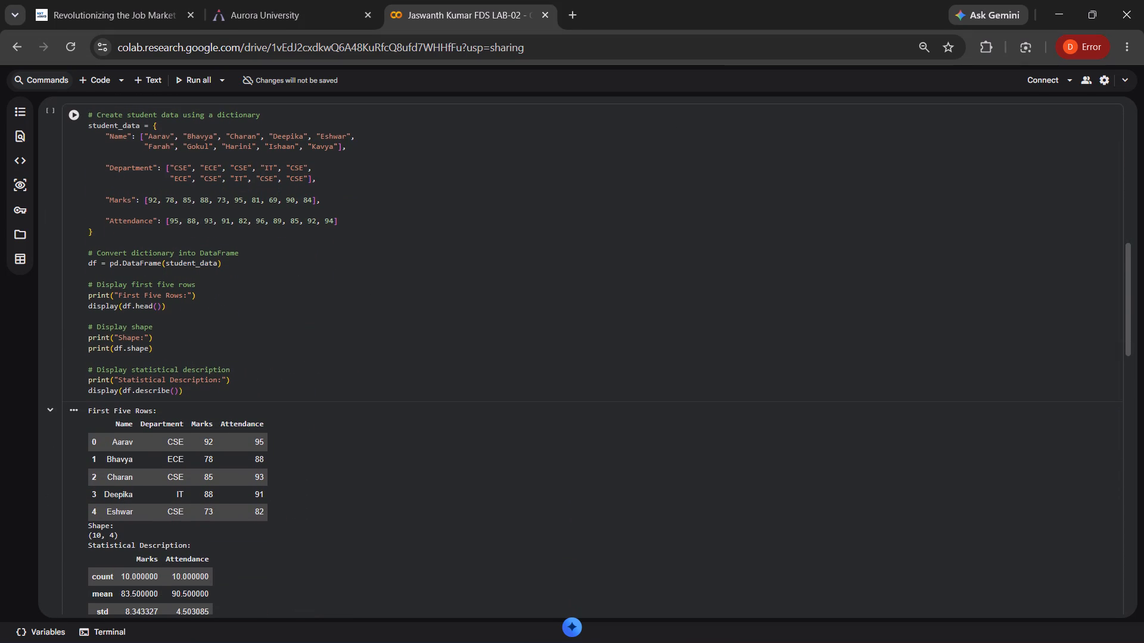
{"action": "key", "text": "Print"}
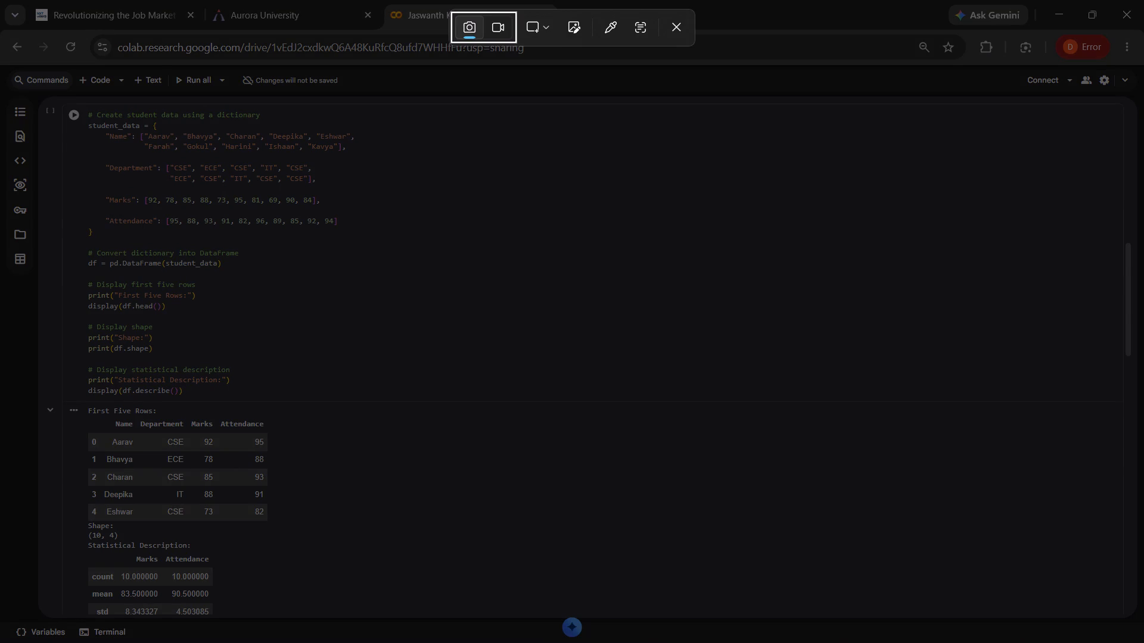
{"action": "left_click_drag", "start_coordinate": [0, 29], "coordinate": [809, 522]}
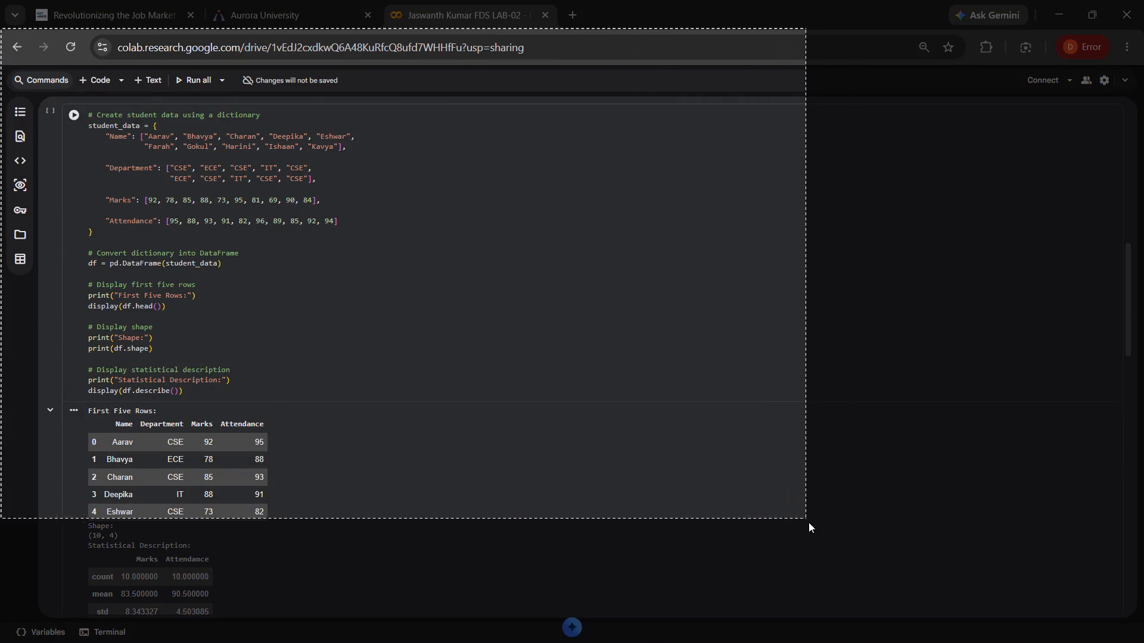
{"action": "left_click_drag", "start_coordinate": [809, 522], "coordinate": [1027, 642]}
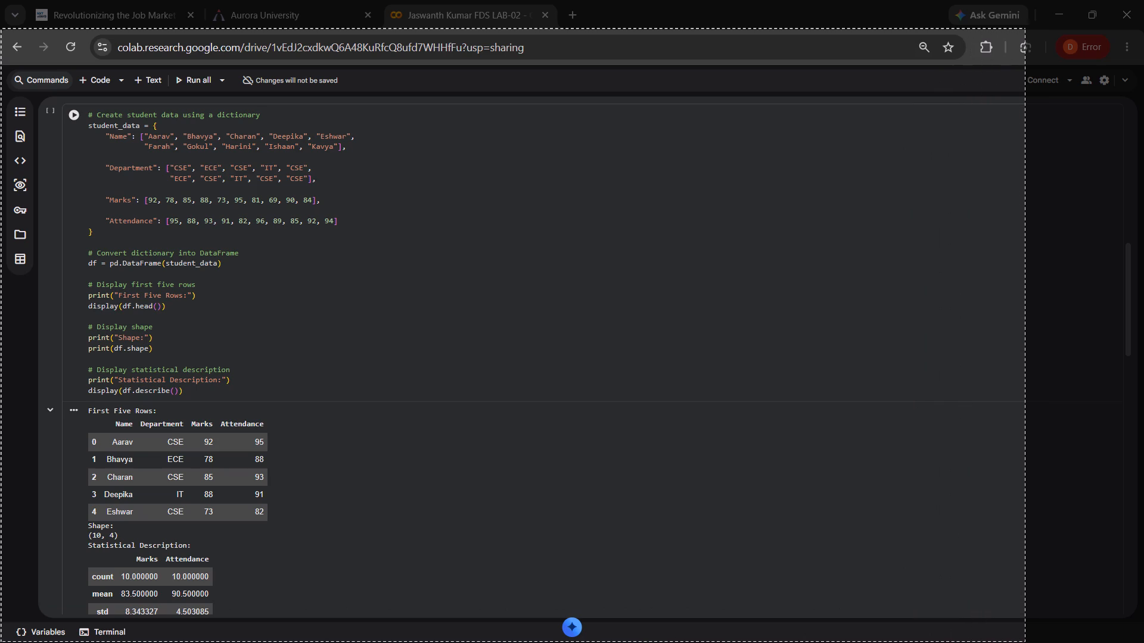
{"action": "left_click_drag", "start_coordinate": [1027, 642], "coordinate": [1143, 613]}
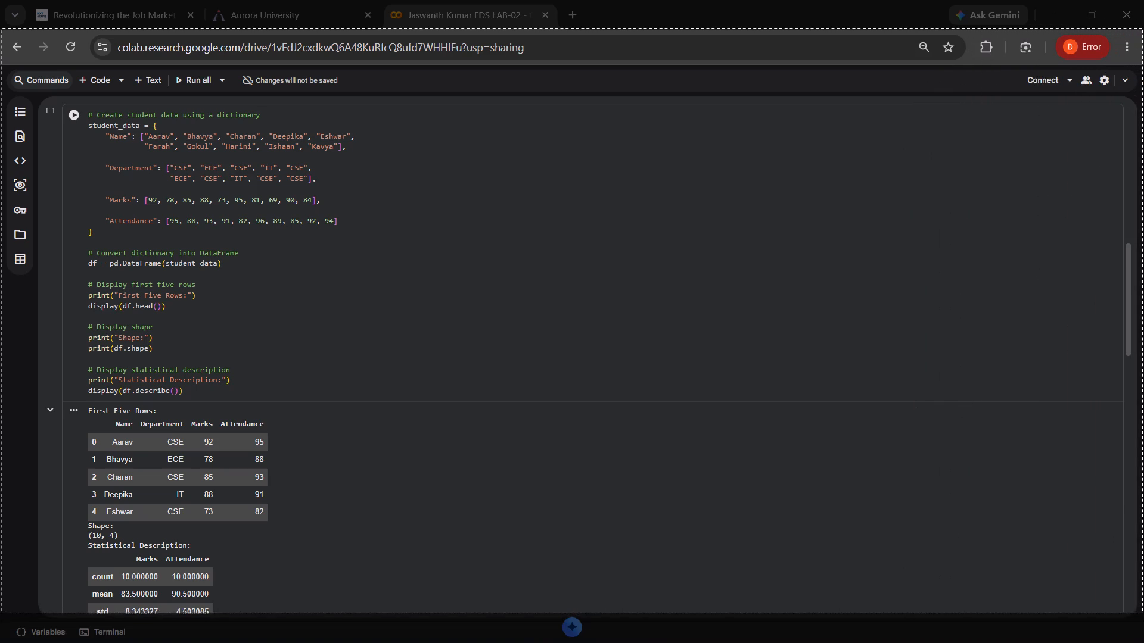
{"action": "left_click_drag", "start_coordinate": [1143, 613], "coordinate": [1143, 618]}
Switch to Word and replace the Step 3 Colab screenshot on page 4 with the copied student data cell snip.
{"action": "key", "text": "alt+Tab"}
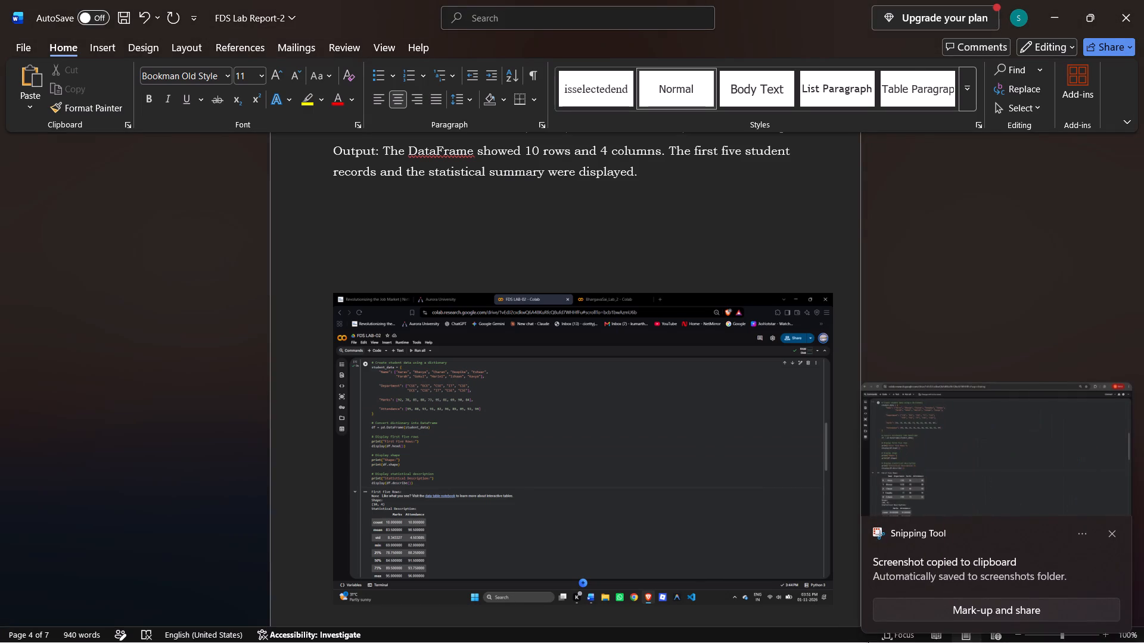
{"action": "scroll", "coordinate": [743, 420], "scroll_direction": "down", "scroll_amount": 1}
{"action": "left_click", "coordinate": [743, 420]}
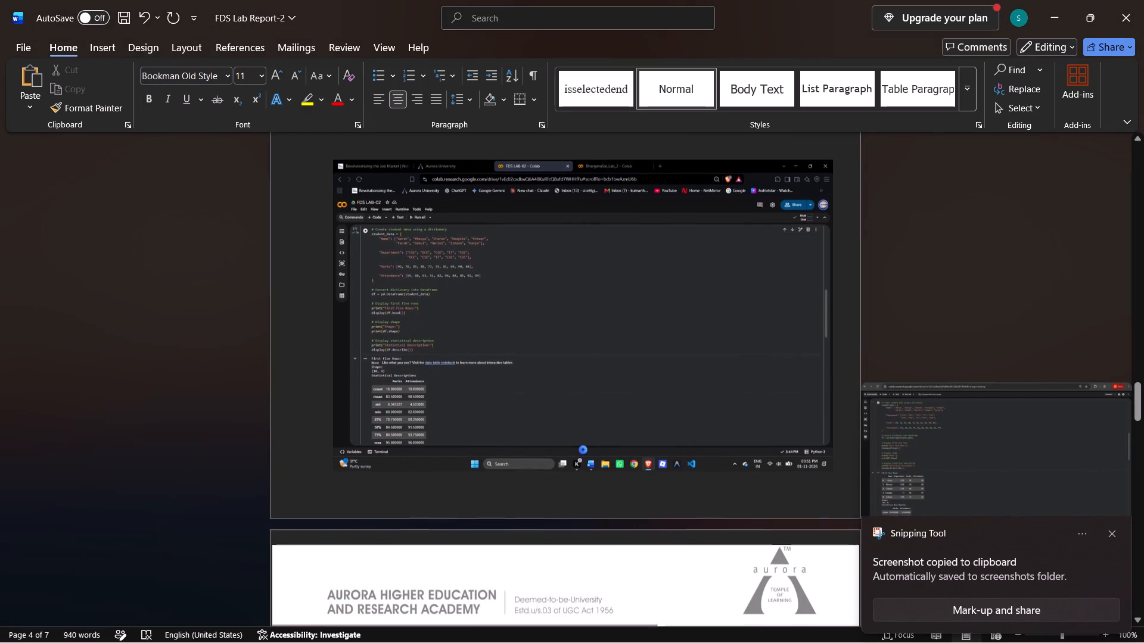
{"action": "key", "text": "BackSpace"}
{"action": "key", "text": "ctrl+v"}
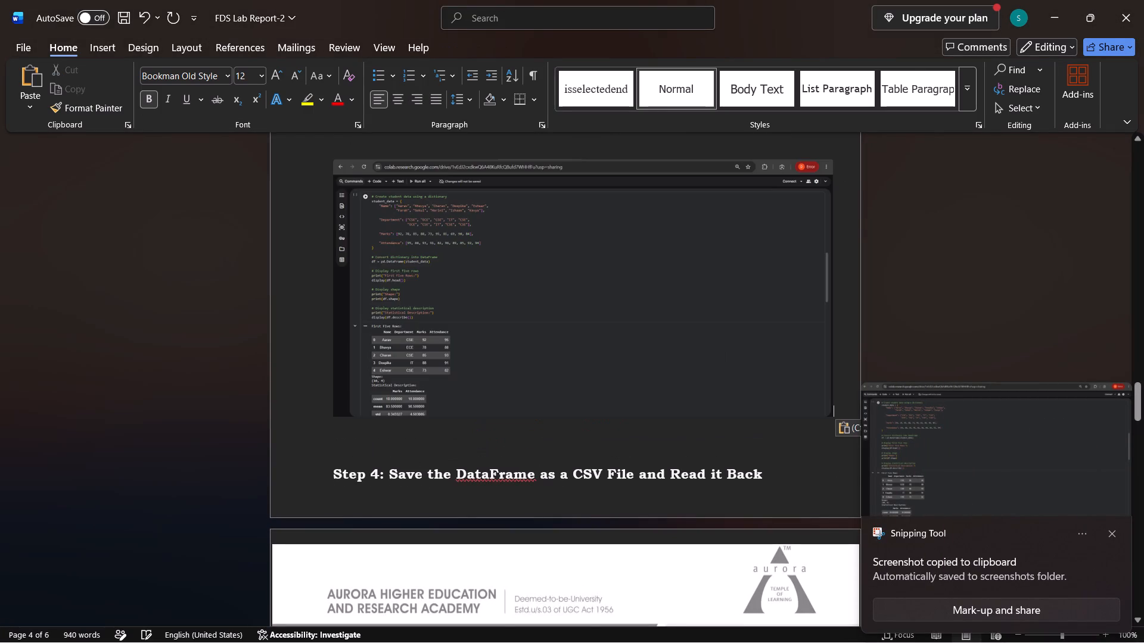
Compare the report's Step 4 CSV screenshot with the matching student_data.csv cell in the Chrome notebook.
{"action": "scroll", "coordinate": [743, 420], "scroll_direction": "down", "scroll_amount": 5}
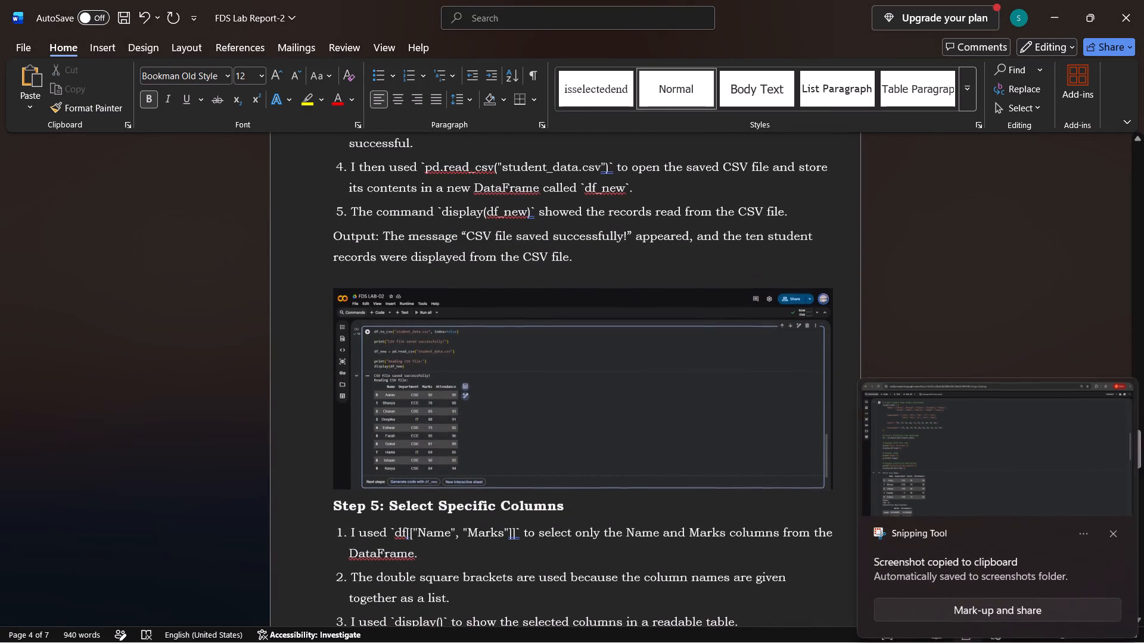
{"action": "scroll", "coordinate": [743, 420], "scroll_direction": "down", "scroll_amount": 1}
{"action": "key", "text": "alt+Tab"}
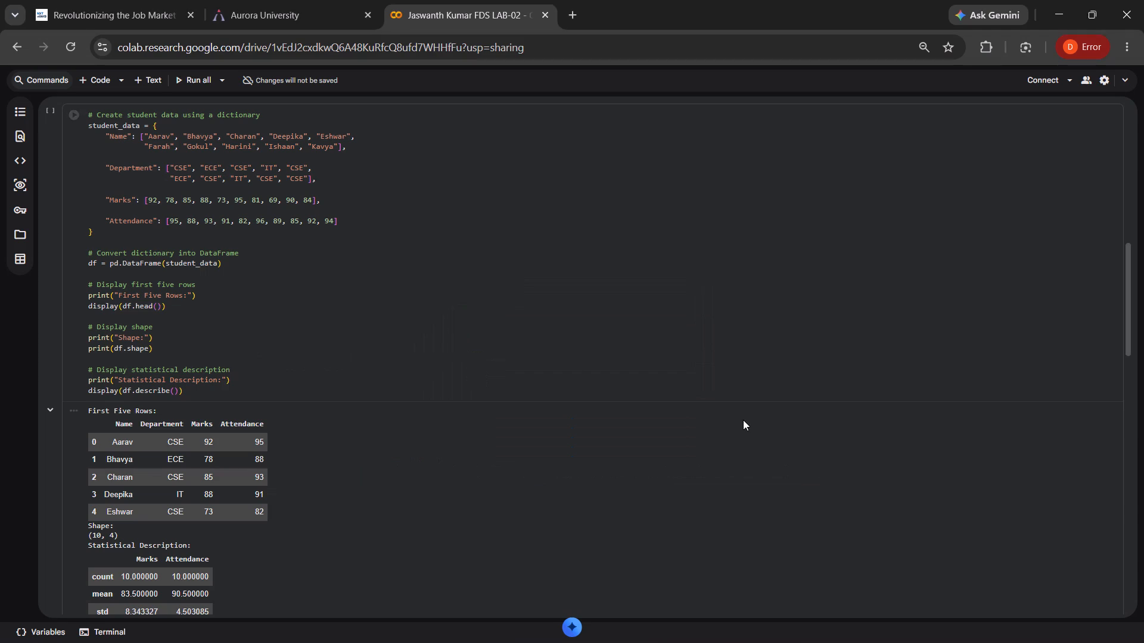
{"action": "scroll", "coordinate": [461, 373], "scroll_direction": "down", "scroll_amount": 2}
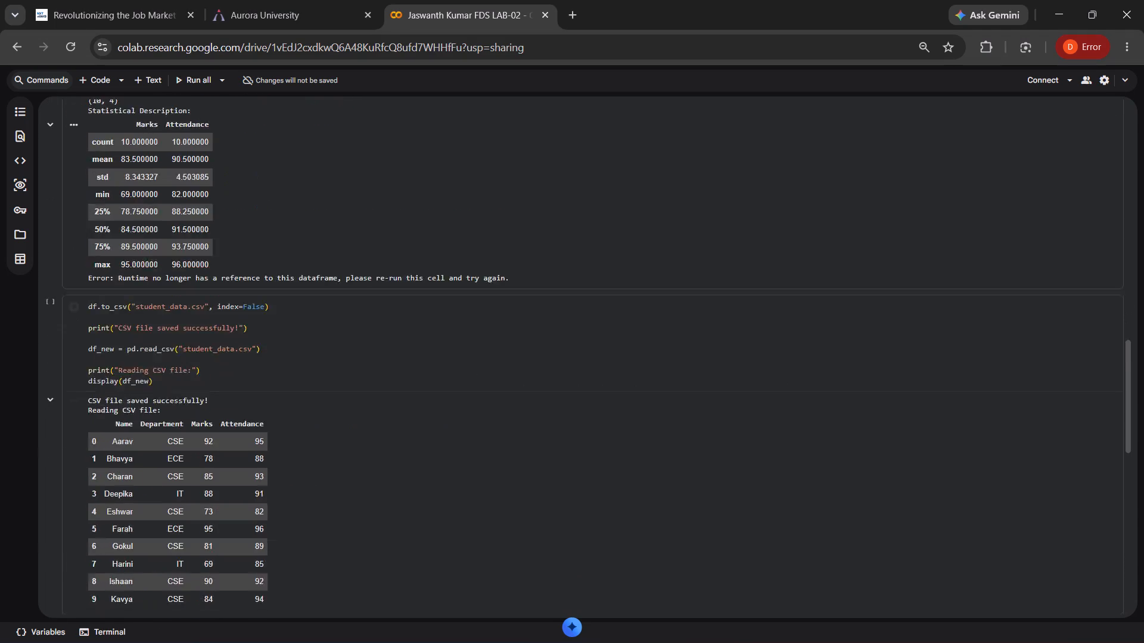
{"action": "scroll", "coordinate": [461, 373], "scroll_direction": "down", "scroll_amount": 1}
{"action": "scroll", "coordinate": [461, 373], "scroll_direction": "up", "scroll_amount": 3}
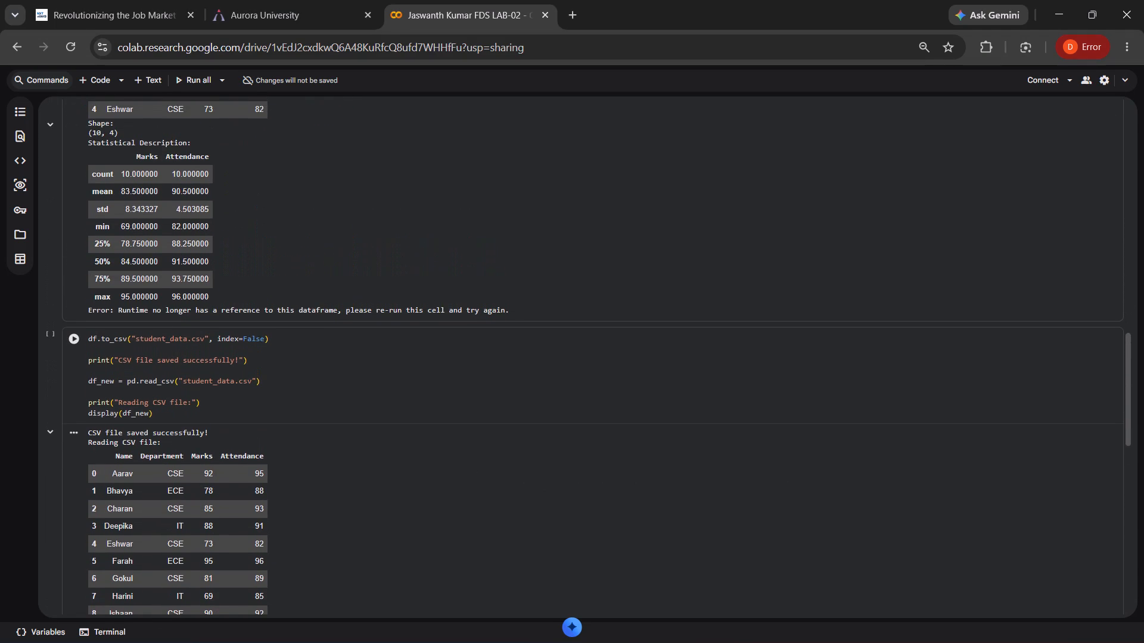
{"action": "key", "text": "alt+Tab"}
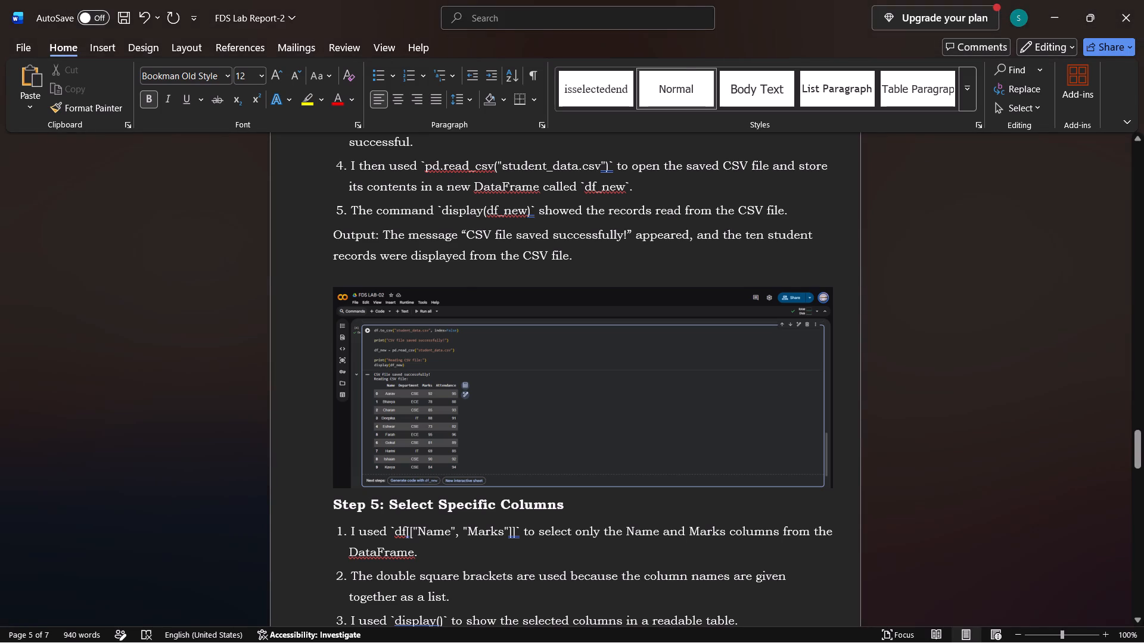
{"action": "key", "text": "alt+Tab"}
Snip the student_data.csv save-and-read cell with its full output table, from the address bar to the cell's lower edge at full window width.
{"action": "scroll", "coordinate": [374, 439], "scroll_direction": "down", "scroll_amount": 2}
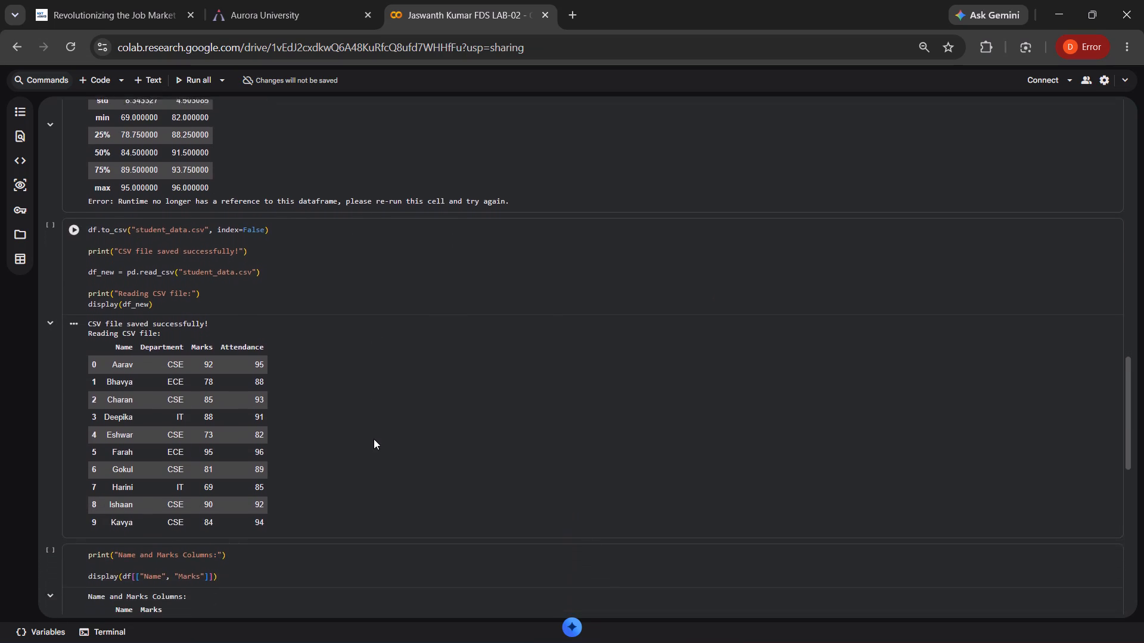
{"action": "scroll", "coordinate": [374, 439], "scroll_direction": "down", "scroll_amount": 3}
{"action": "scroll", "coordinate": [374, 439], "scroll_direction": "up", "scroll_amount": 2}
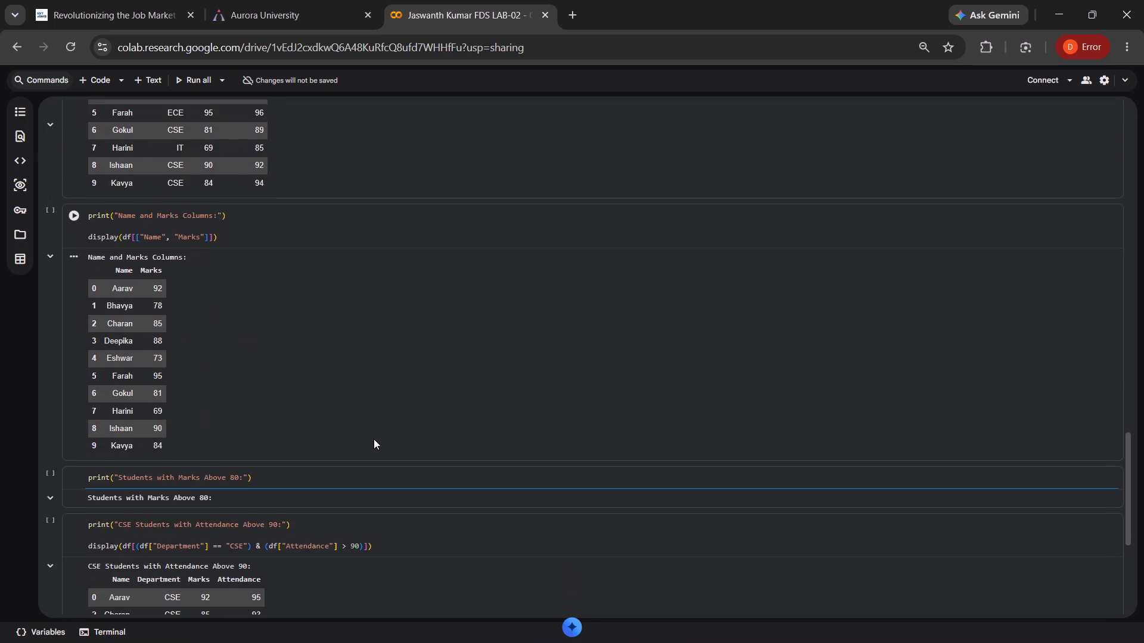
{"action": "scroll", "coordinate": [374, 439], "scroll_direction": "up", "scroll_amount": 5}
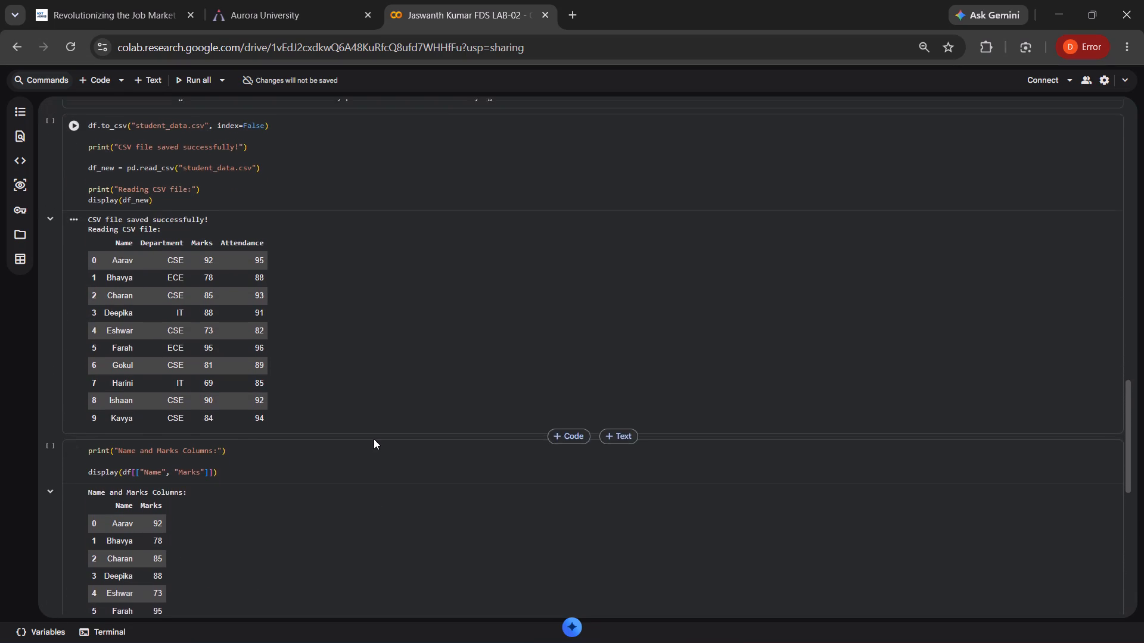
{"action": "scroll", "coordinate": [374, 439], "scroll_direction": "up", "scroll_amount": 2}
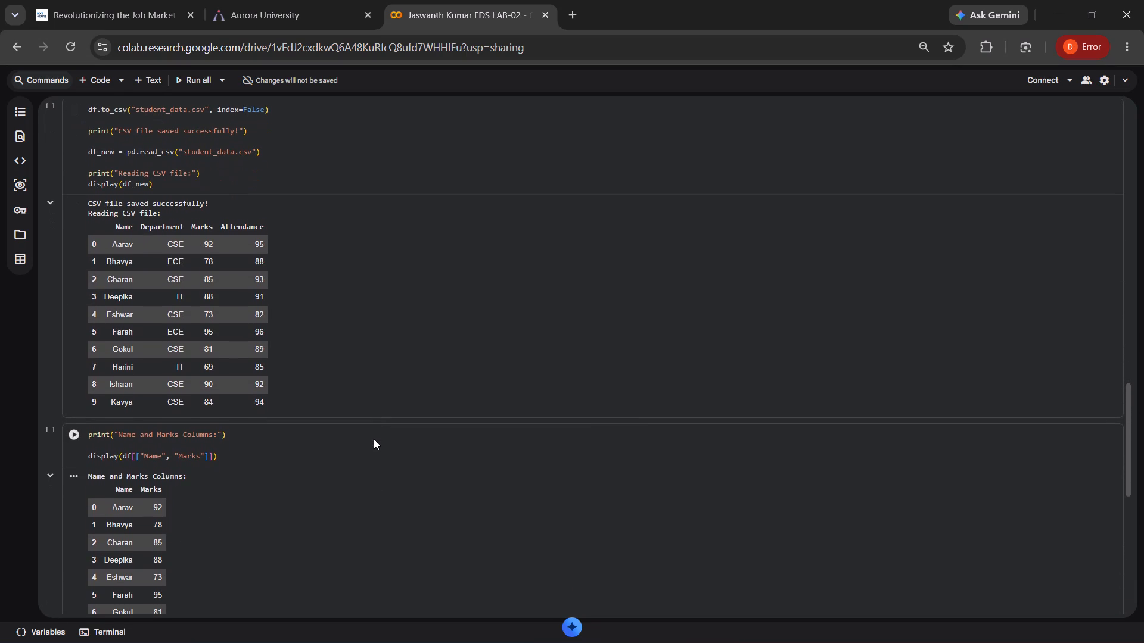
{"action": "key", "text": "alt+Tab"}
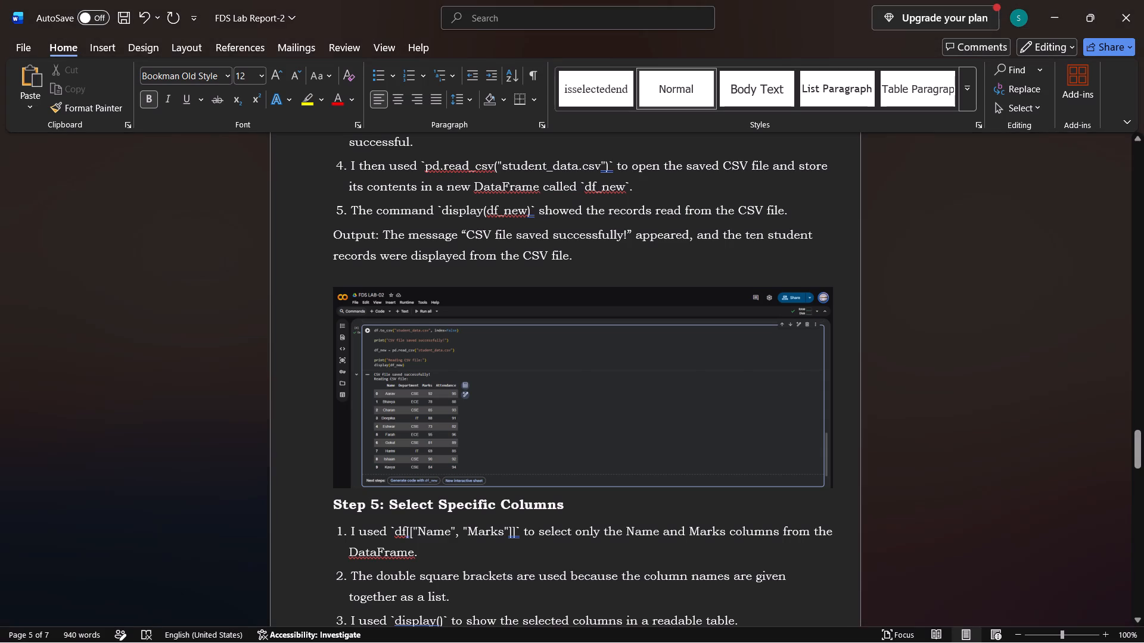
{"action": "key", "text": "alt+Tab"}
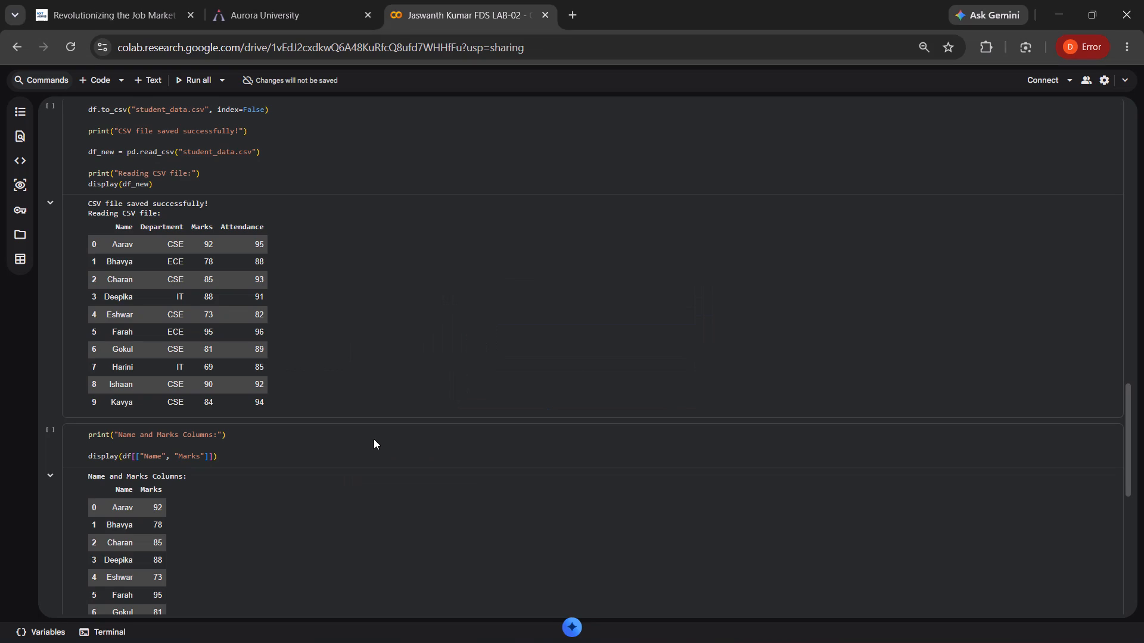
{"action": "key", "text": "Print"}
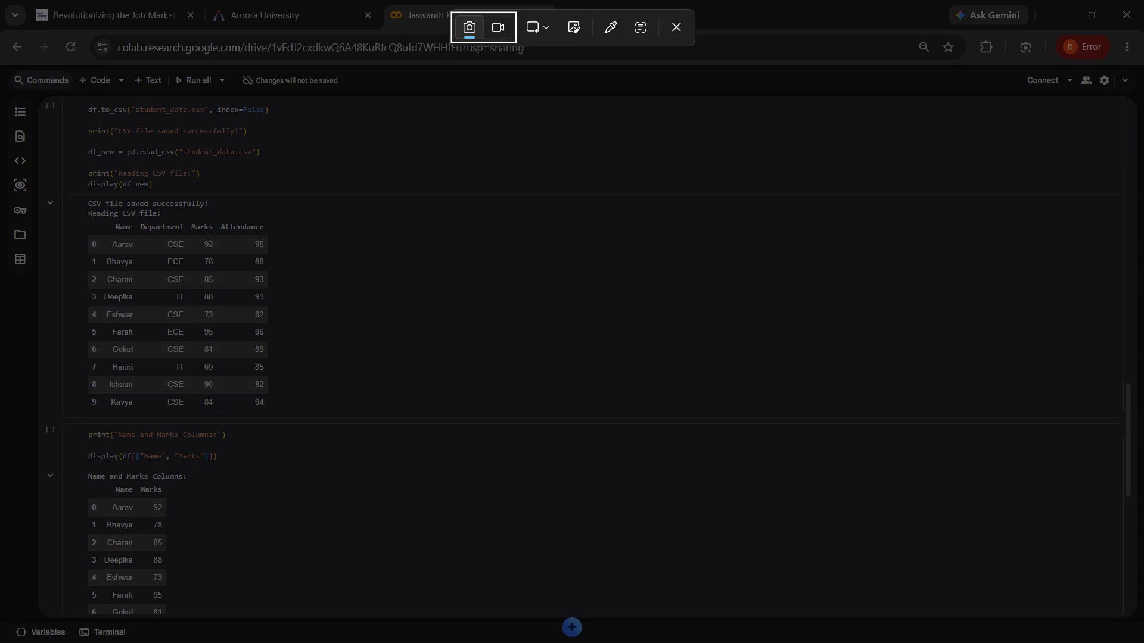
{"action": "left_click_drag", "start_coordinate": [2, 31], "coordinate": [96, 82]}
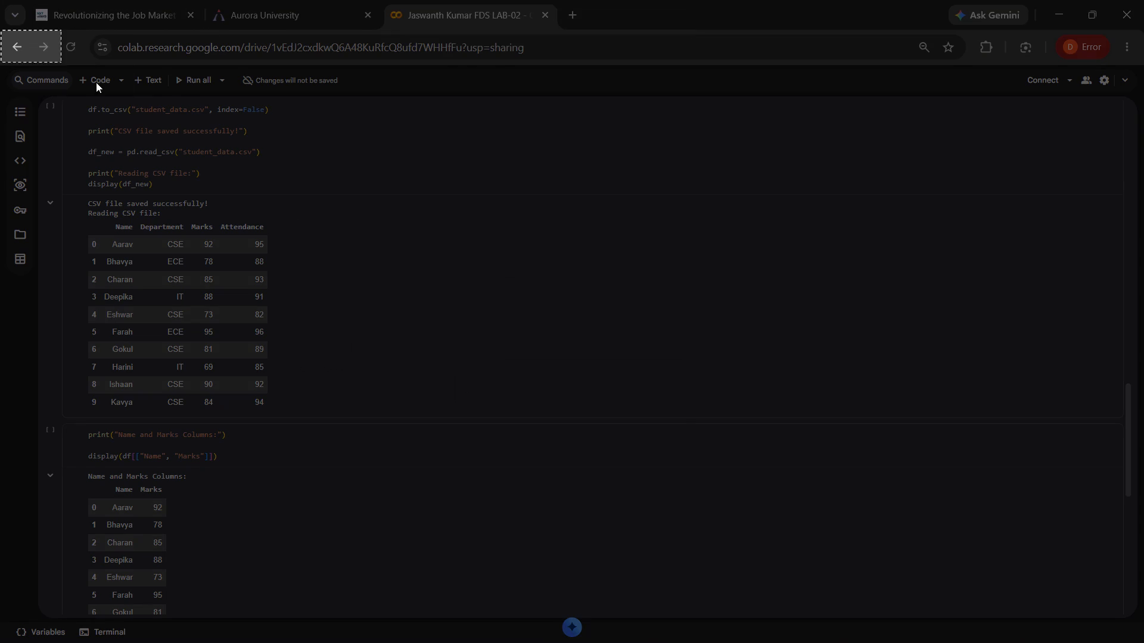
{"action": "left_click_drag", "start_coordinate": [96, 82], "coordinate": [828, 513]}
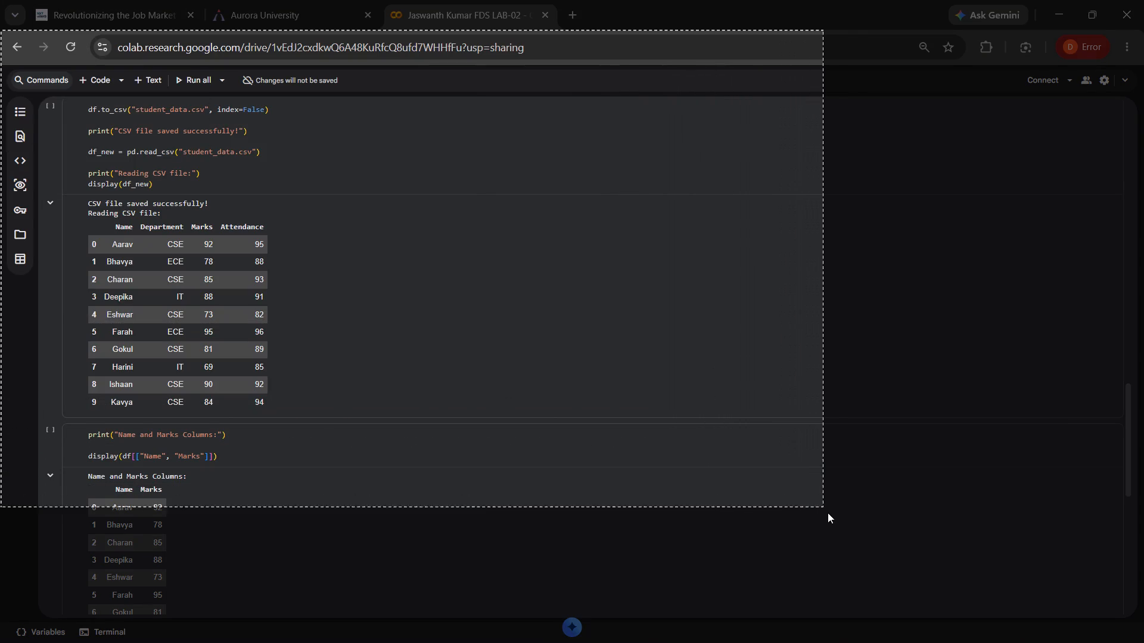
{"action": "left_click_drag", "start_coordinate": [828, 513], "coordinate": [1049, 492]}
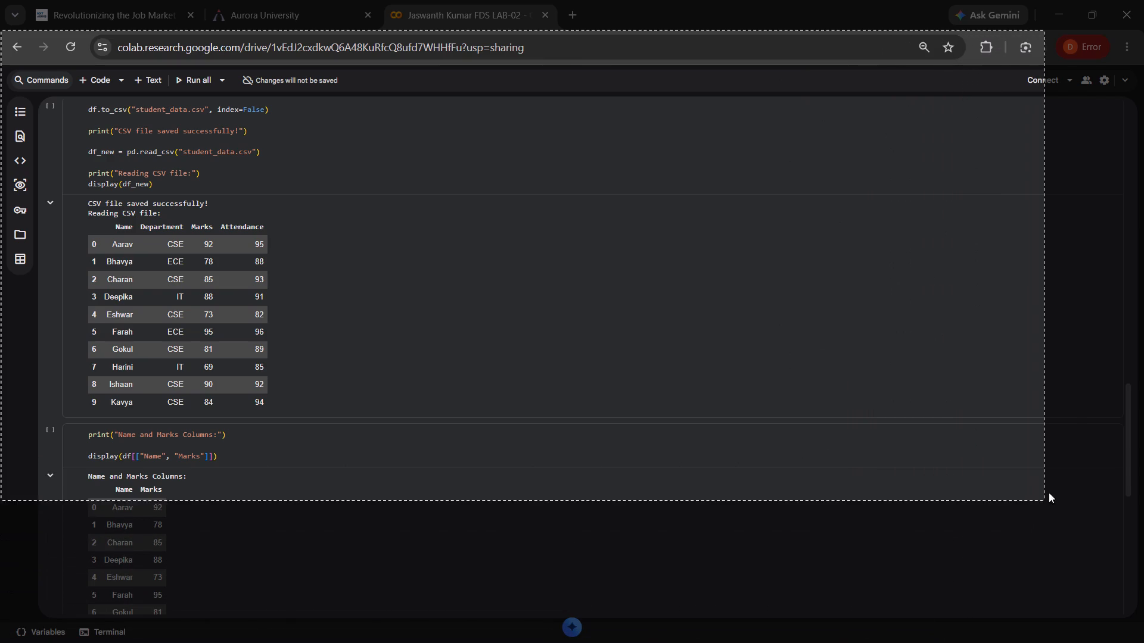
{"action": "left_click_drag", "start_coordinate": [1049, 492], "coordinate": [1143, 424]}
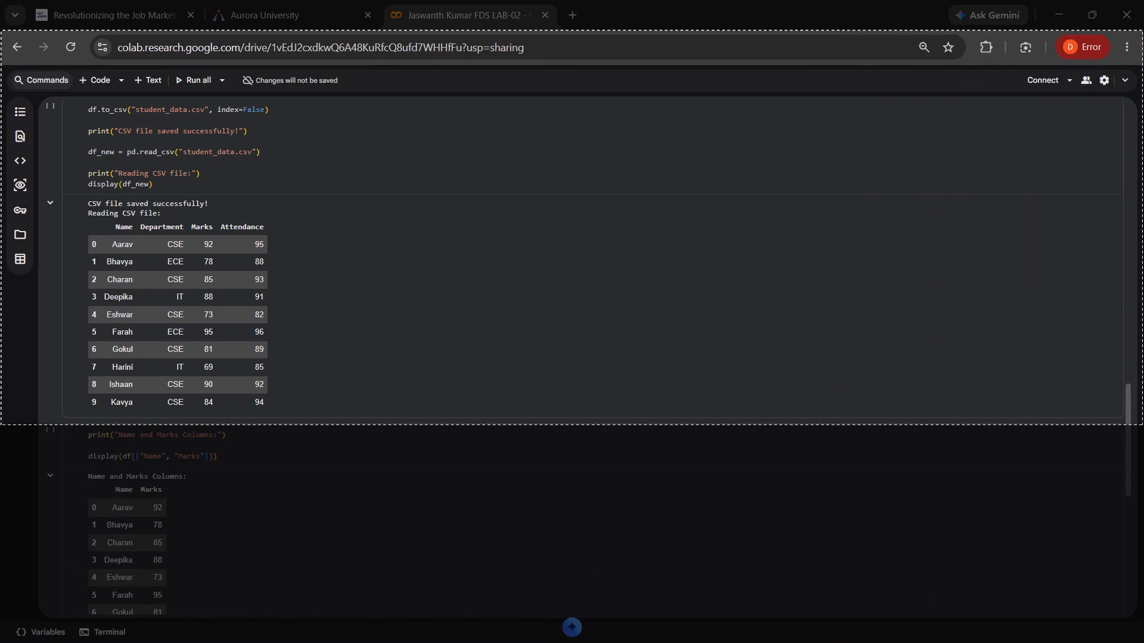
{"action": "left_click_drag", "start_coordinate": [1143, 424], "coordinate": [1143, 417]}
Switch to Word and replace the Step 4 Colab screenshot on page 5 with the copied CSV cell snip.
{"action": "key", "text": "alt+Tab"}
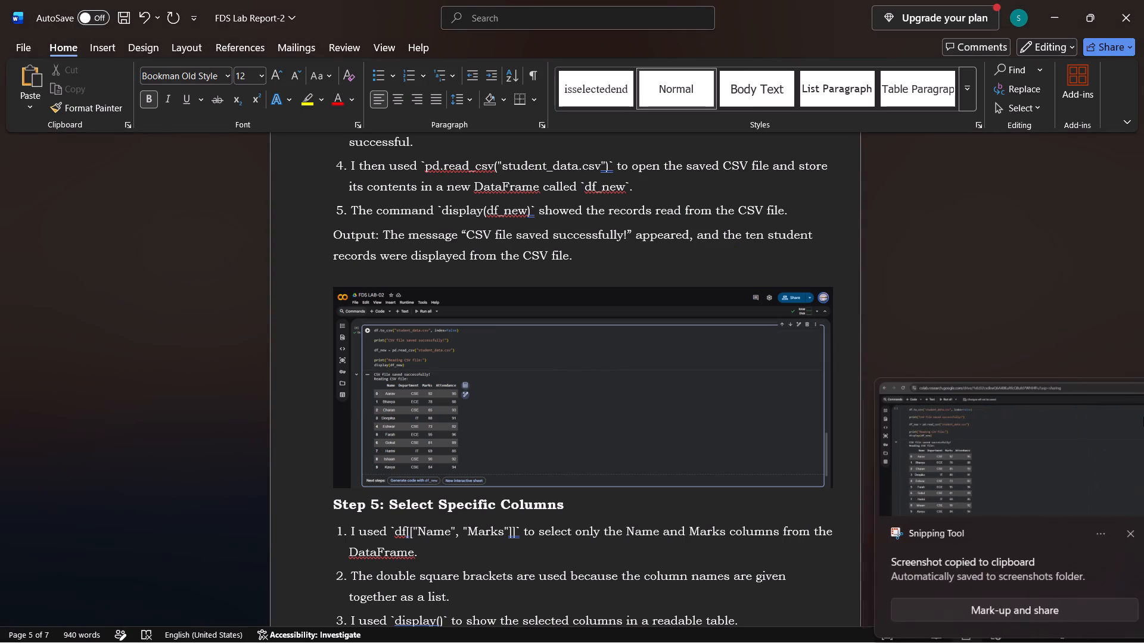
{"action": "left_click", "coordinate": [812, 401]}
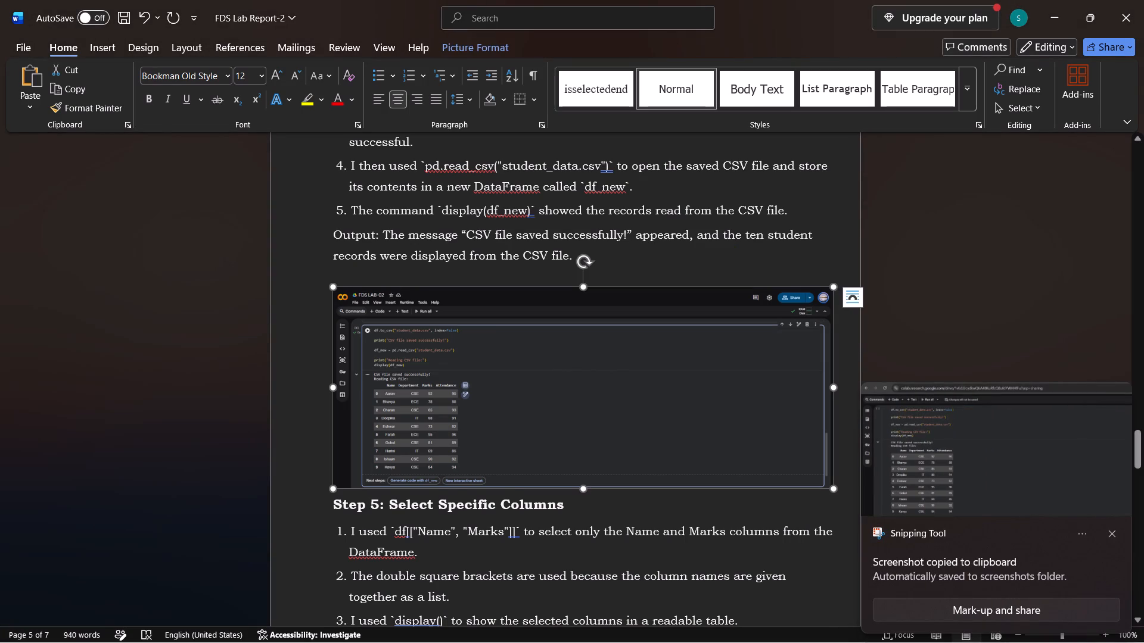
{"action": "key", "text": "BackSpace"}
{"action": "key", "text": "ctrl+v"}
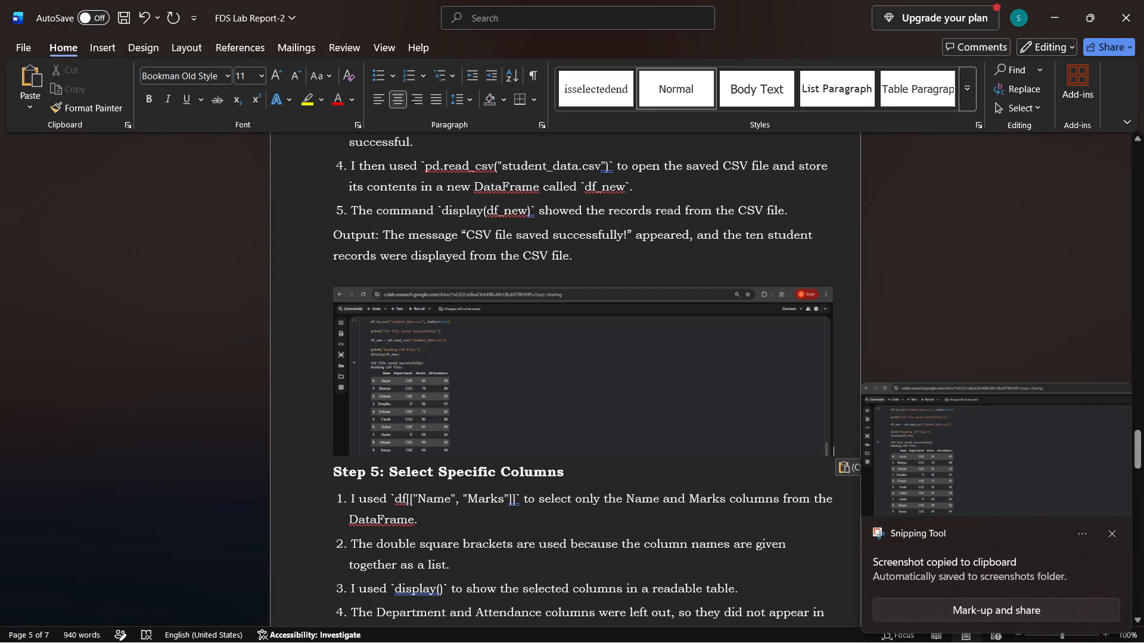
After checking the report's Step 5 screenshot, switch to Chrome and snip only the Name and Marks Columns cell with its ten-row output.
{"action": "scroll", "coordinate": [680, 452], "scroll_direction": "down", "scroll_amount": 5}
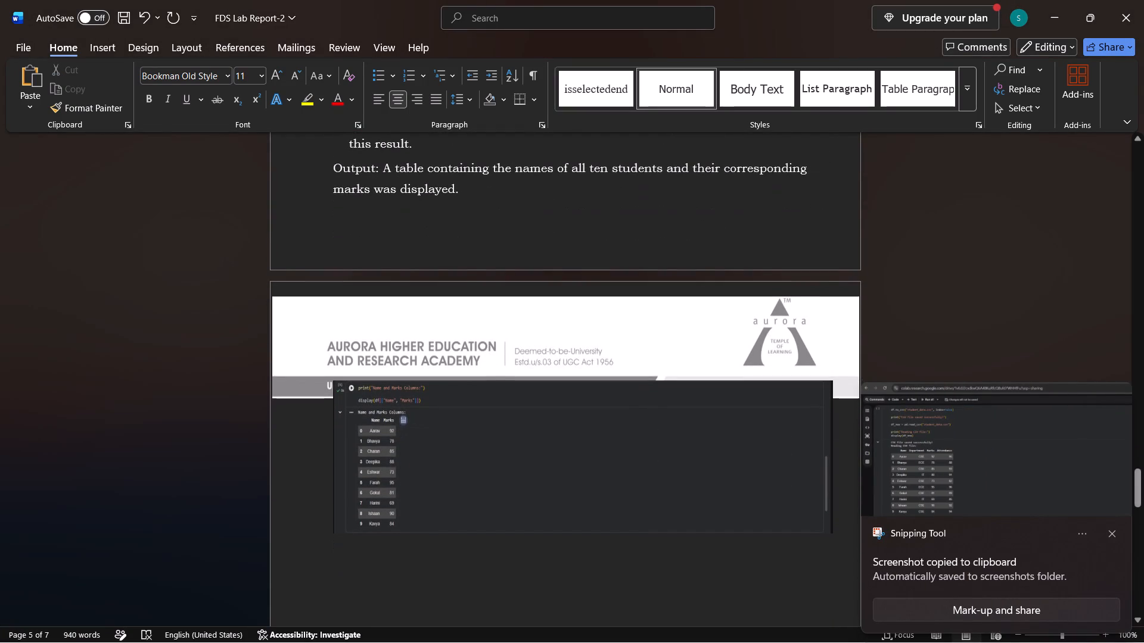
{"action": "key", "text": "alt+Tab"}
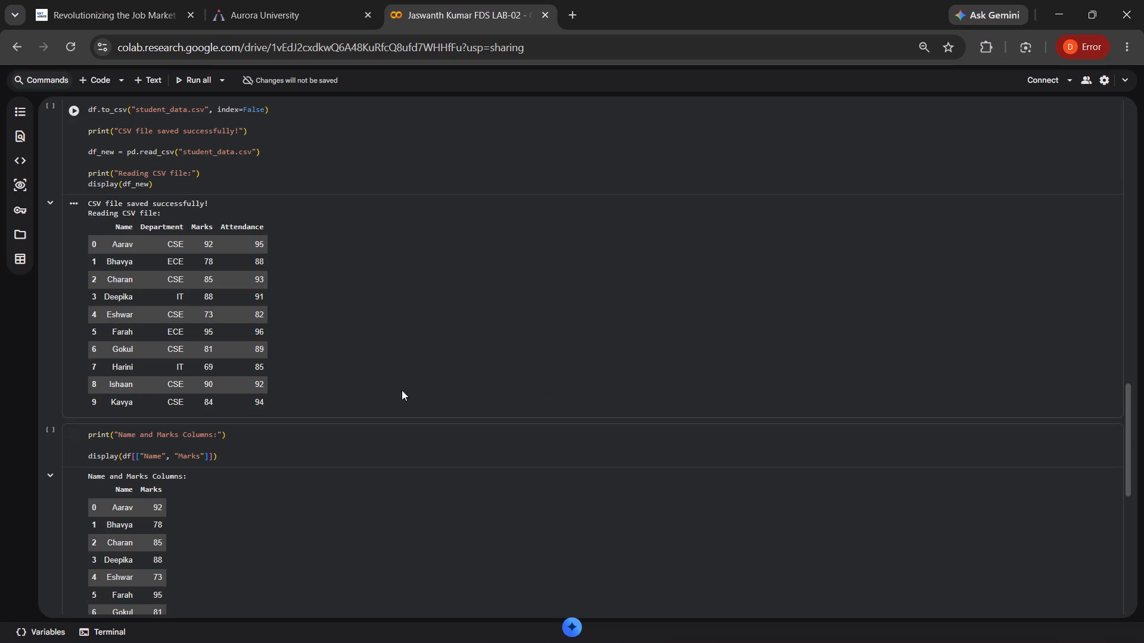
{"action": "scroll", "coordinate": [381, 401], "scroll_direction": "down", "scroll_amount": 5}
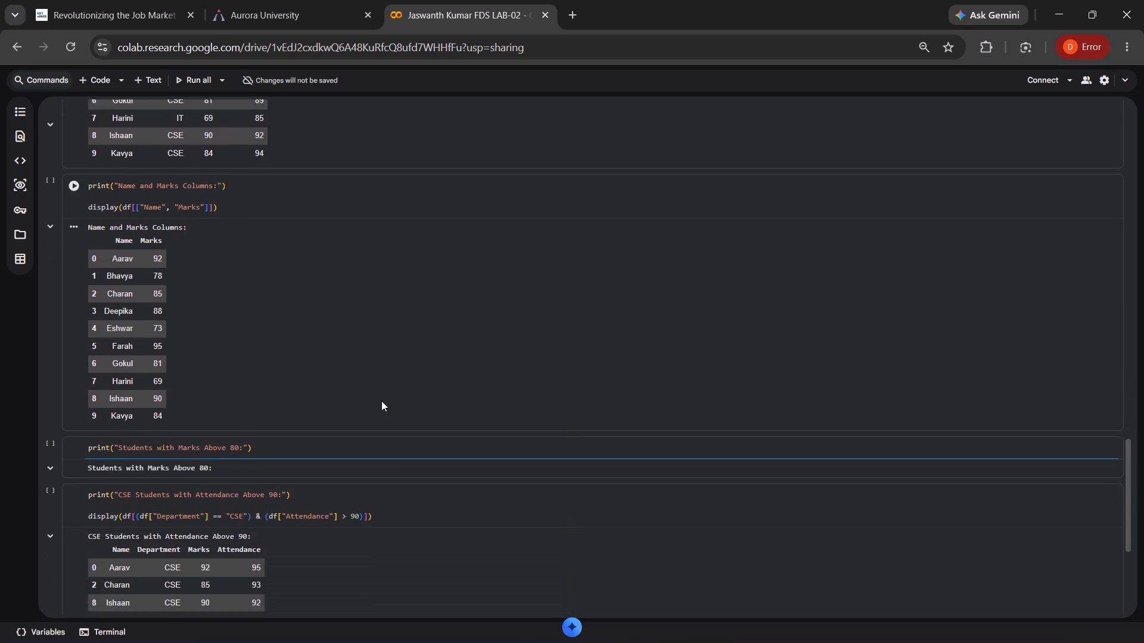
{"action": "scroll", "coordinate": [381, 401], "scroll_direction": "down", "scroll_amount": 1}
{"action": "scroll", "coordinate": [381, 401], "scroll_direction": "up", "scroll_amount": 3}
{"action": "scroll", "coordinate": [381, 401], "scroll_direction": "down", "scroll_amount": 1}
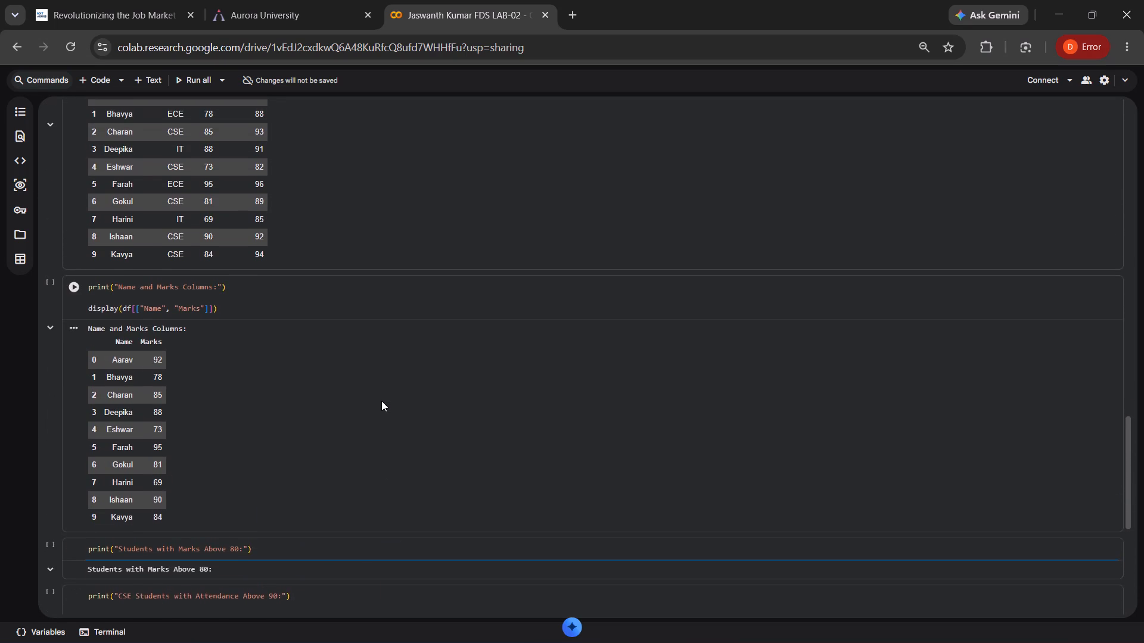
{"action": "scroll", "coordinate": [381, 401], "scroll_direction": "down", "scroll_amount": 1}
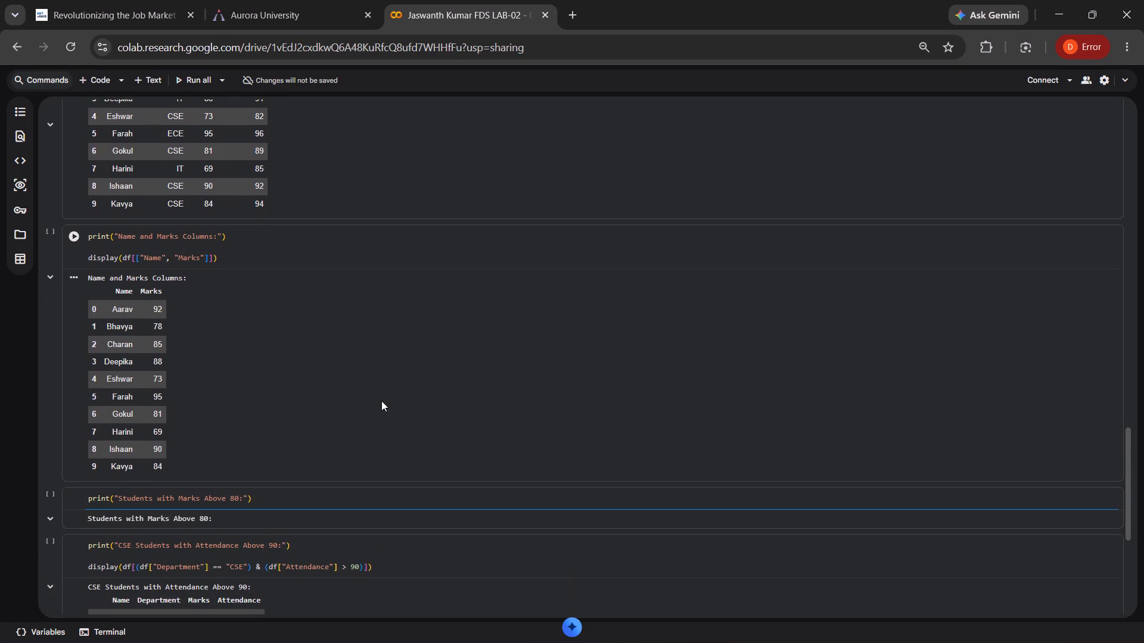
{"action": "key", "text": "alt+Tab"}
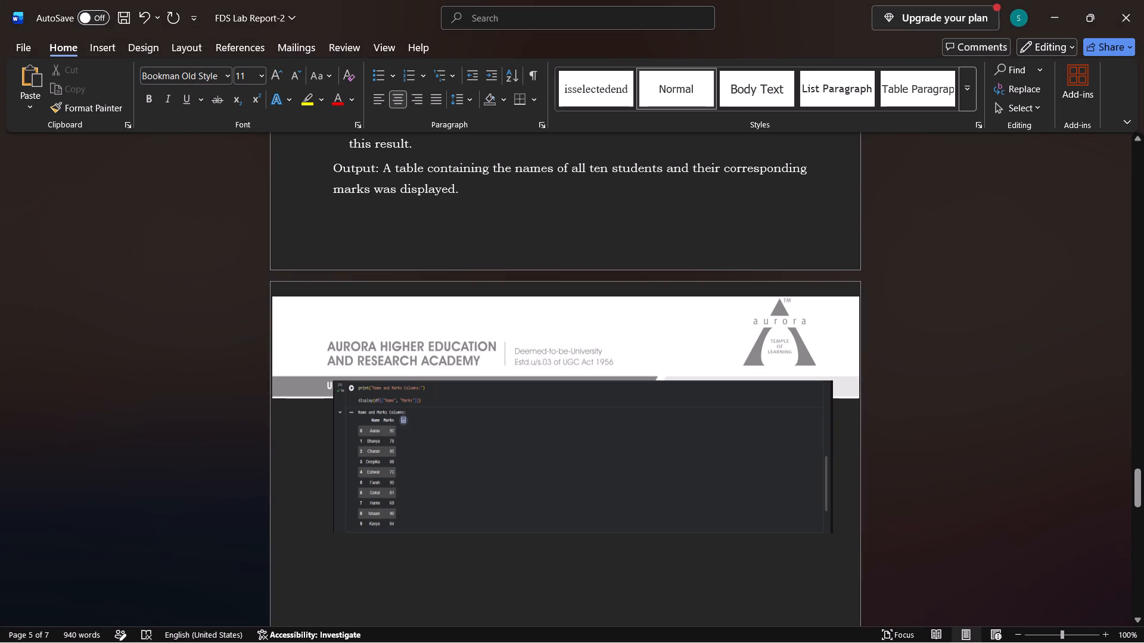
{"action": "key", "text": "alt+Tab"}
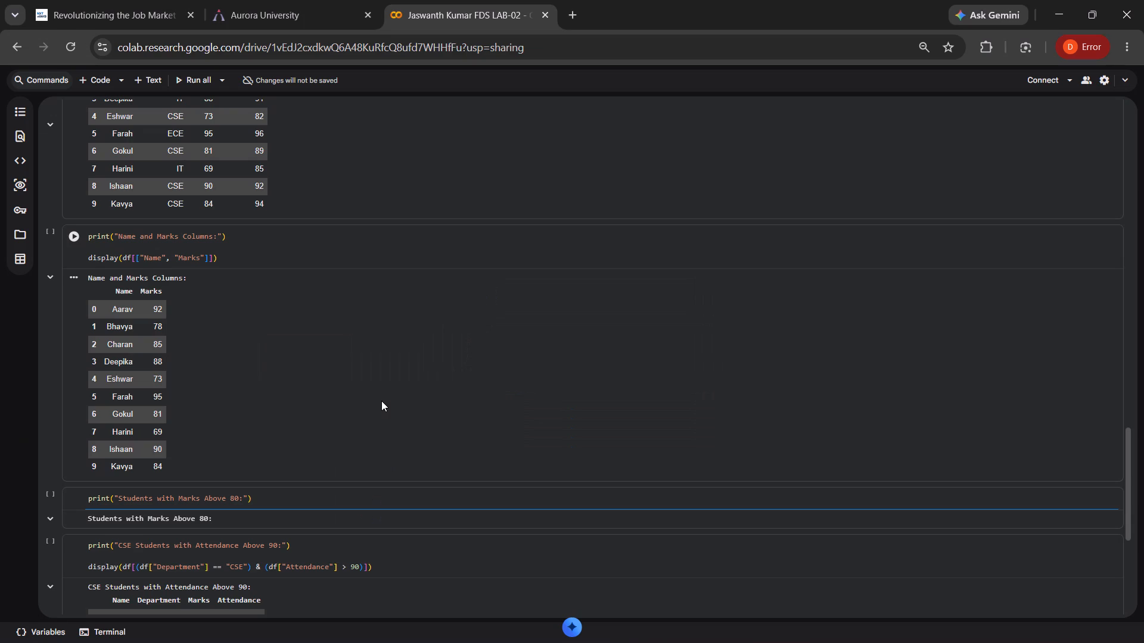
{"action": "key", "text": "Print"}
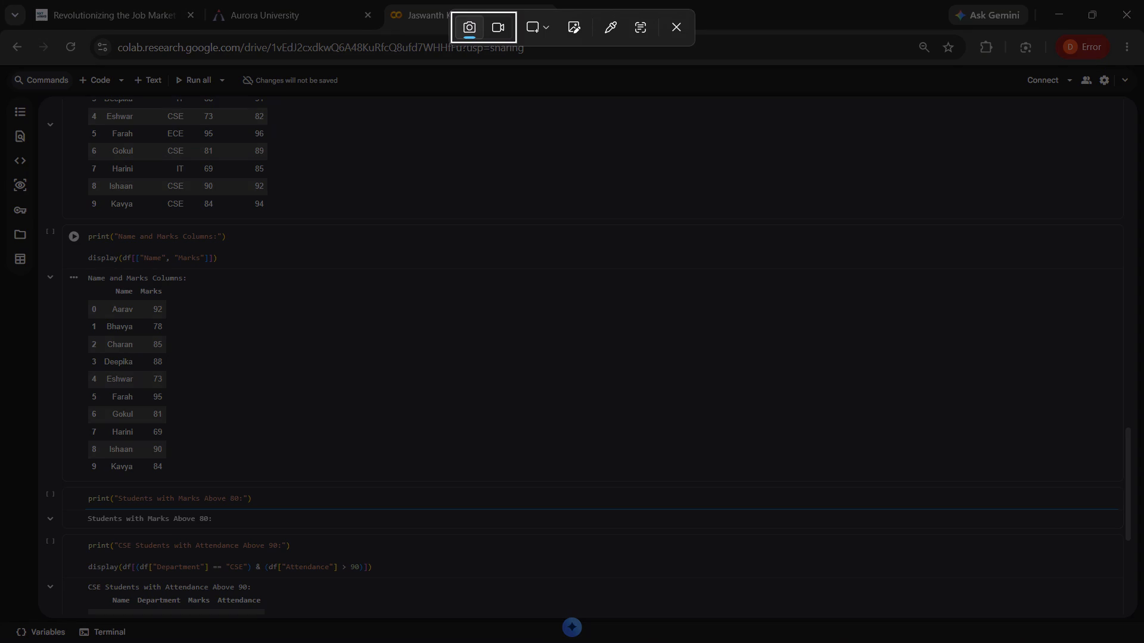
{"action": "left_click_drag", "start_coordinate": [60, 216], "coordinate": [669, 433]}
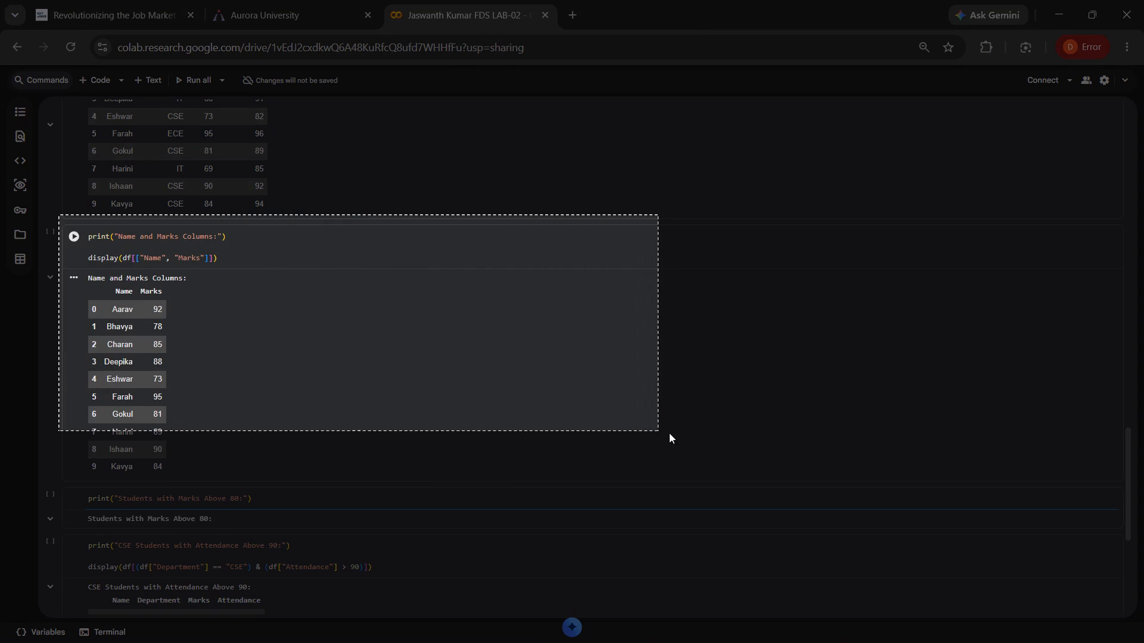
{"action": "left_click_drag", "start_coordinate": [669, 433], "coordinate": [862, 439]}
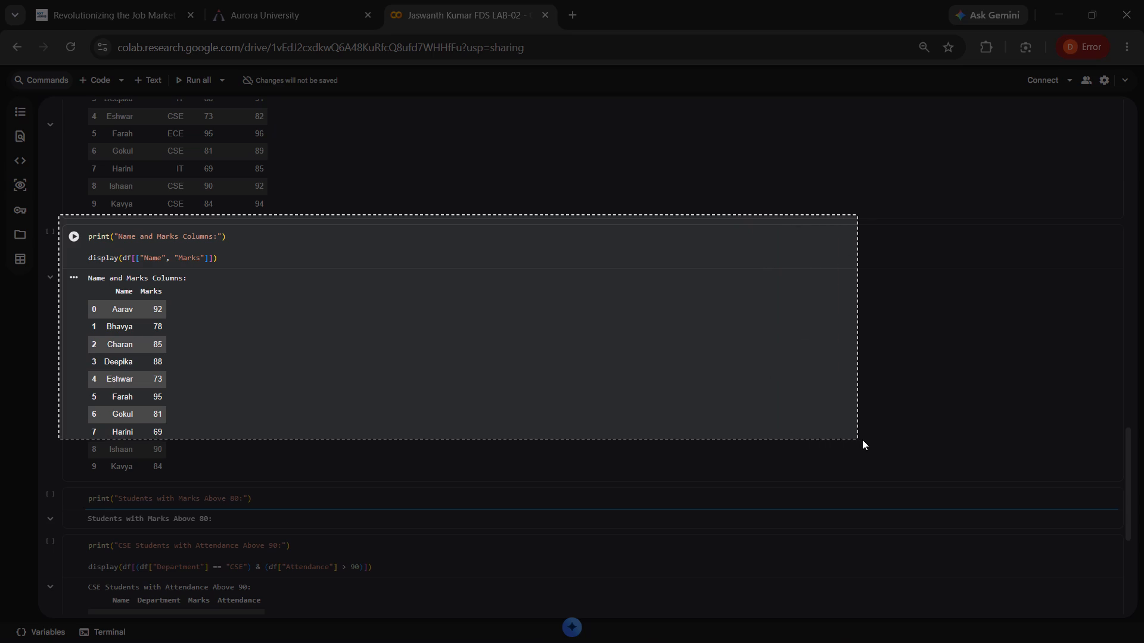
{"action": "left_click_drag", "start_coordinate": [862, 439], "coordinate": [1056, 439]}
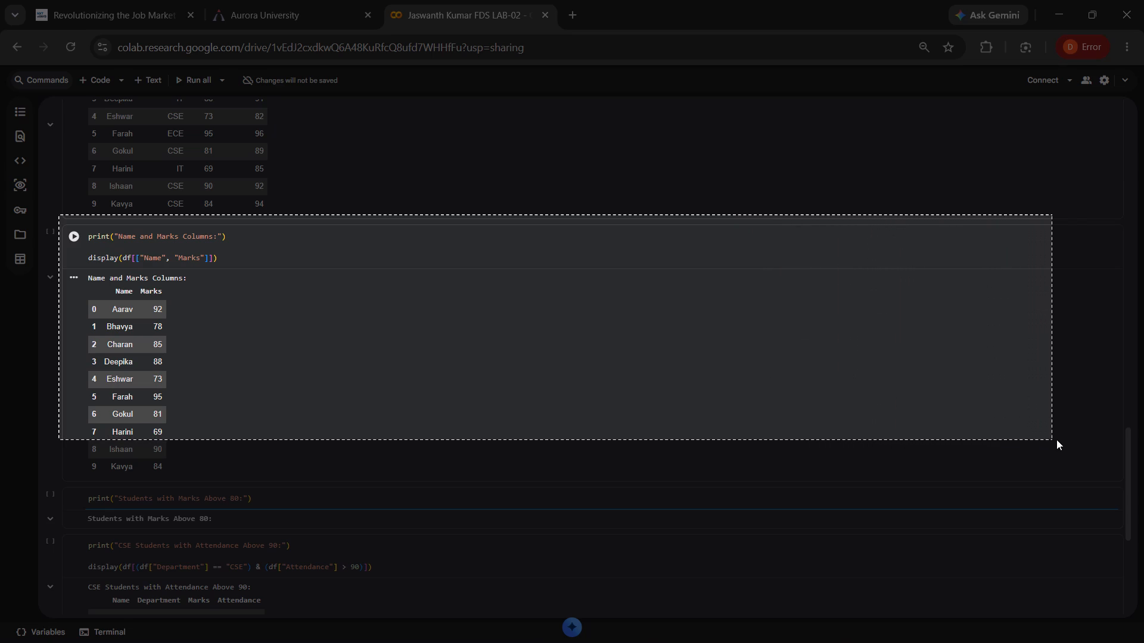
{"action": "left_click_drag", "start_coordinate": [1056, 439], "coordinate": [1121, 474]}
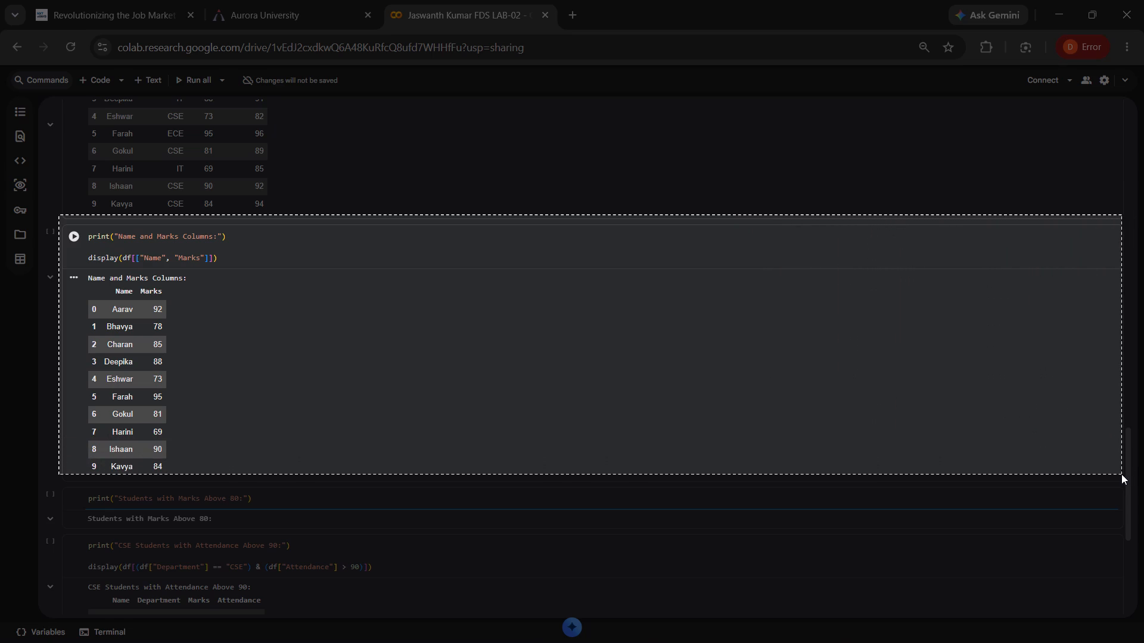
{"action": "left_click_drag", "start_coordinate": [1121, 474], "coordinate": [1123, 479]}
Switch to Word and replace the Step 5 screenshot on page 6 with the copied Name and Marks snip, placed below the page header.
{"action": "key", "text": "alt+Tab"}
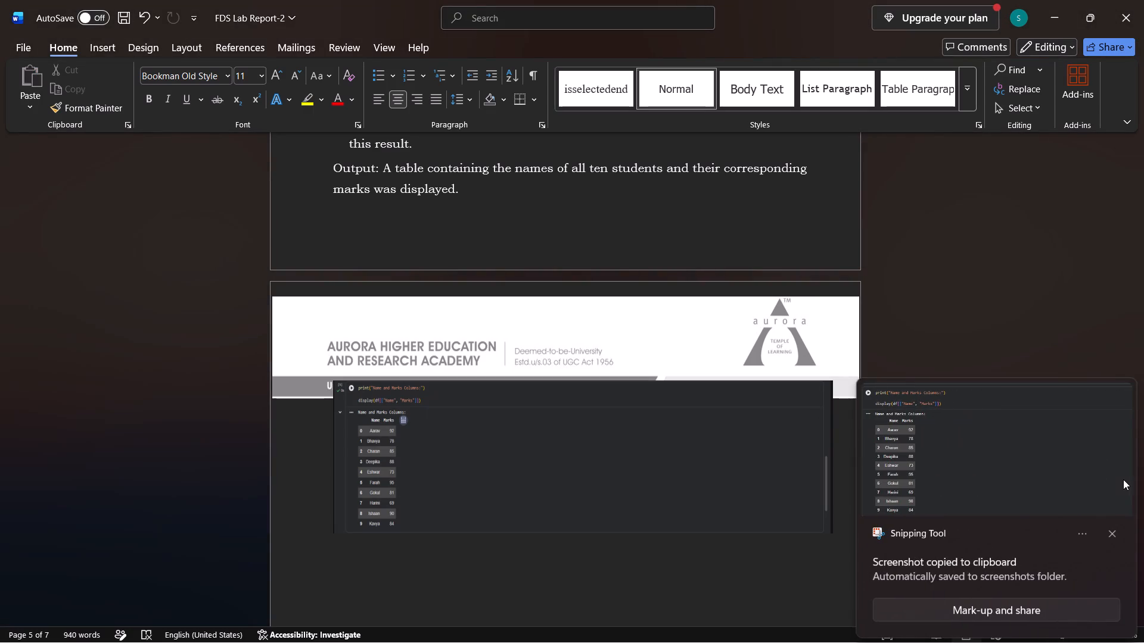
{"action": "left_click", "coordinate": [775, 443]}
{"action": "key", "text": "BackSpace"}
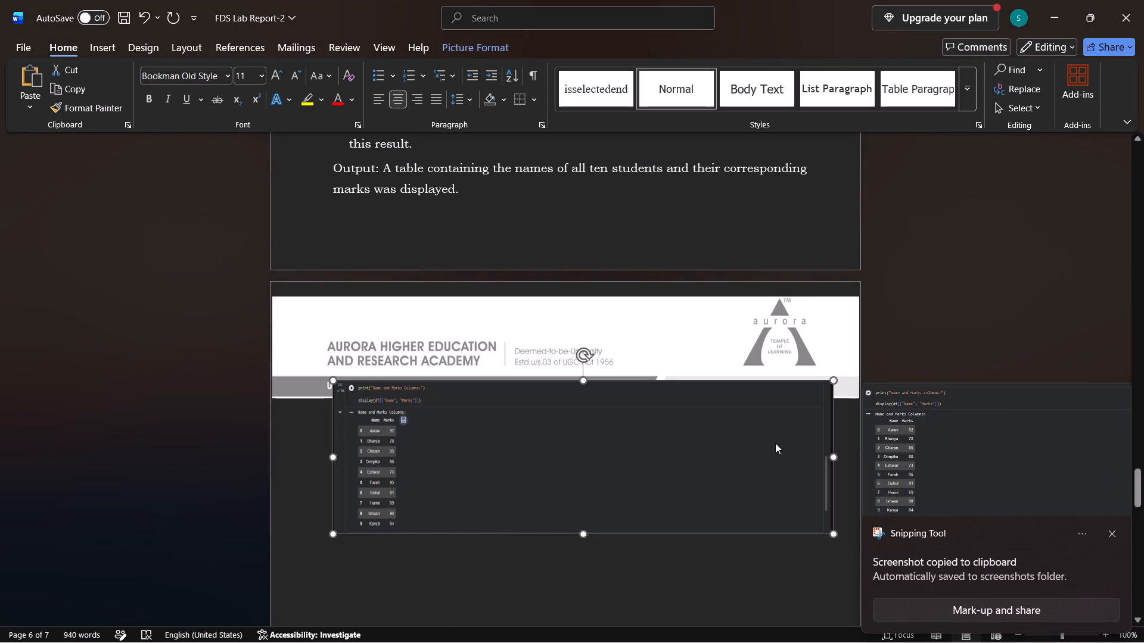
{"action": "left_click", "coordinate": [324, 423]}
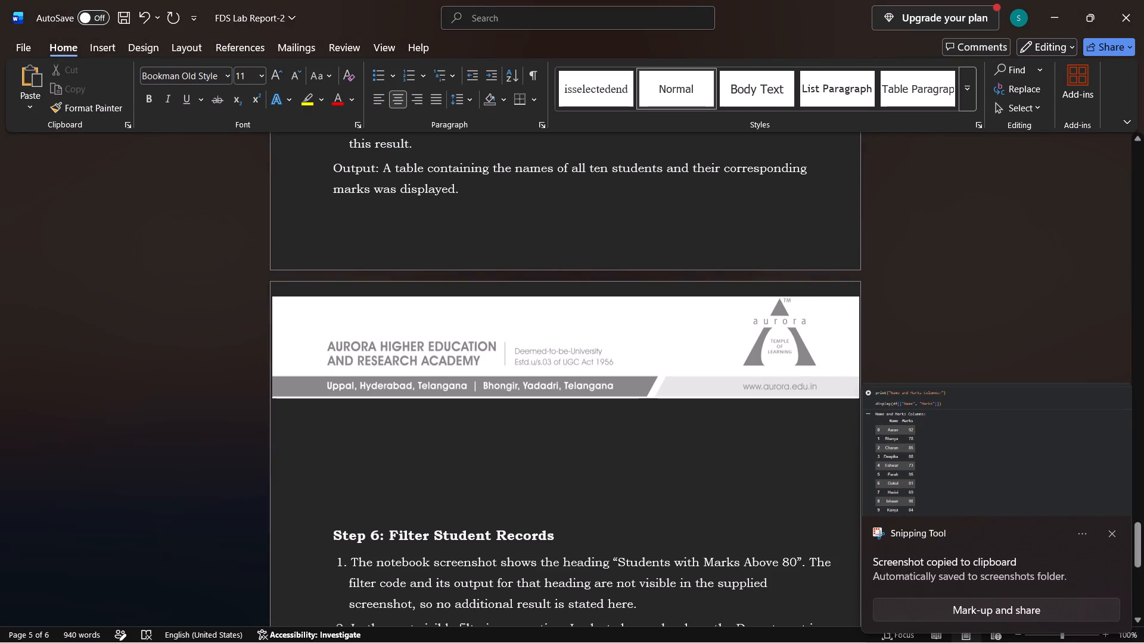
{"action": "key", "text": "ctrl+v"}
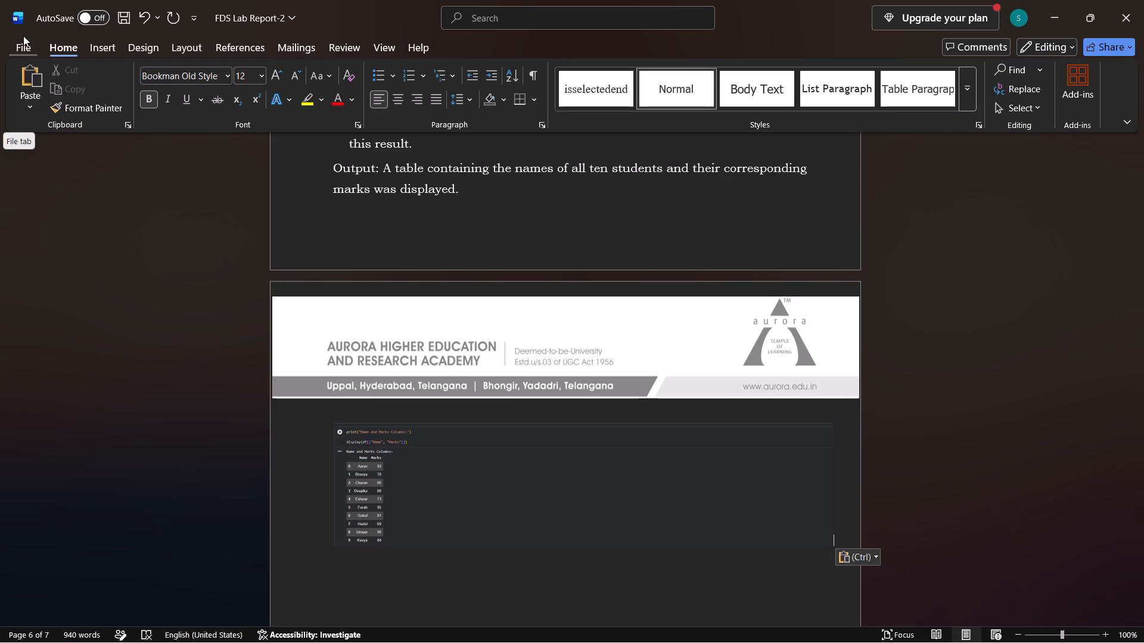
Turn on AutoSave for FDS Lab Report-2 by uploading the document to the personal OneDrive.
{"action": "left_click", "coordinate": [89, 22]}
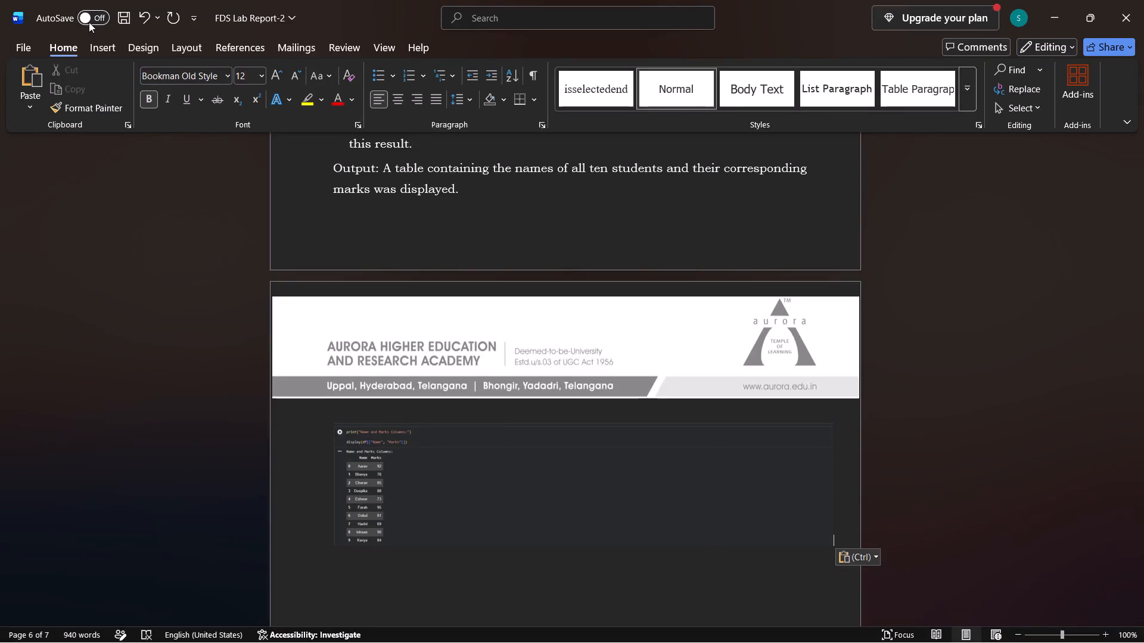
{"action": "left_click", "coordinate": [490, 266]}
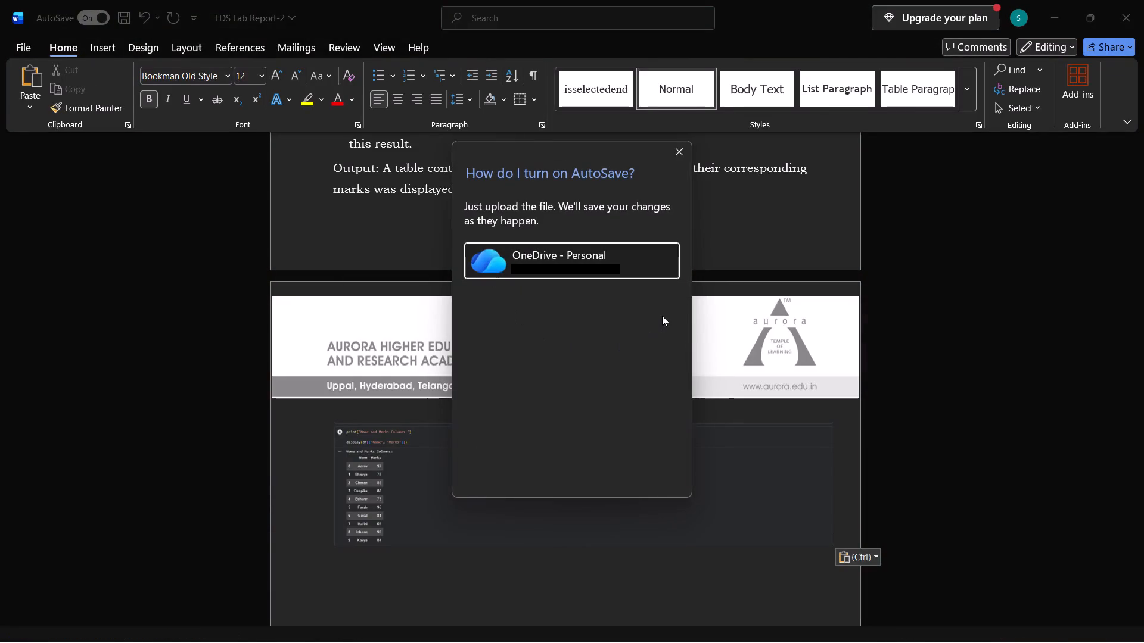
{"action": "left_click", "coordinate": [480, 256]}
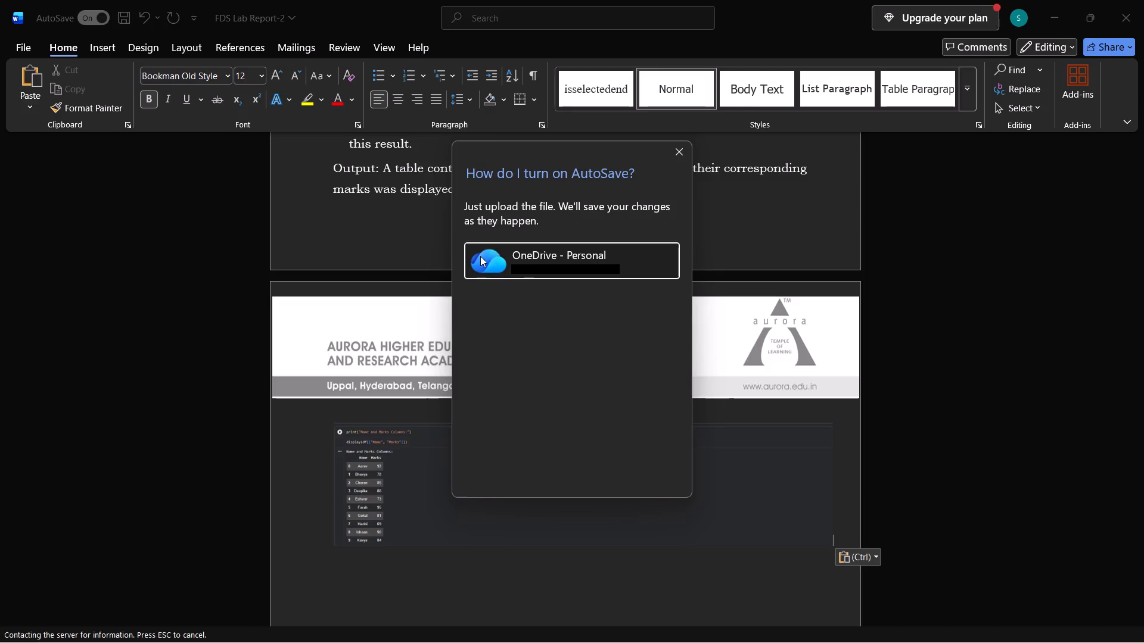
{"action": "left_click", "coordinate": [481, 269]}
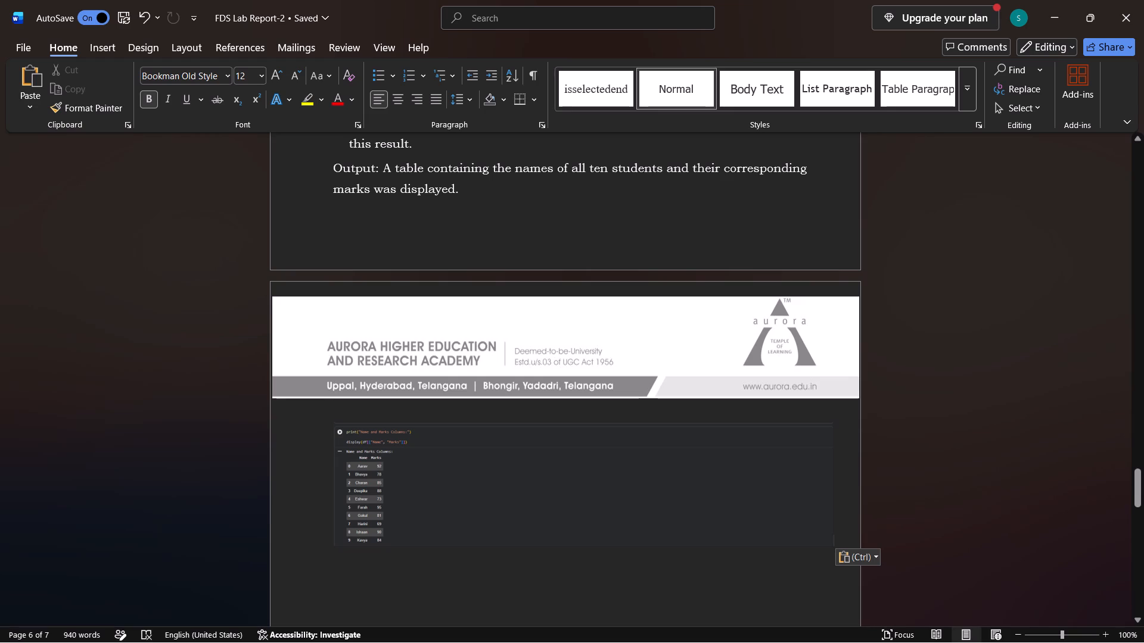
Print FDS Lab Report-2 to a PDF file named "fds lab report 2" in the Desktop's fds folder.
{"action": "key", "text": "ctrl+p"}
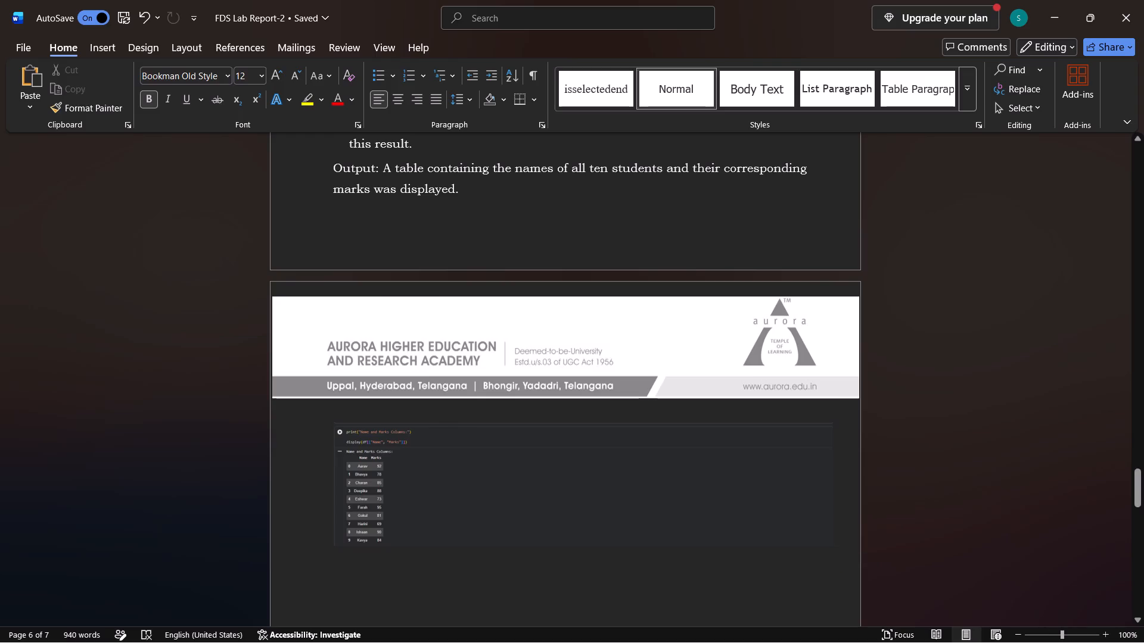
{"action": "left_click", "coordinate": [163, 113]}
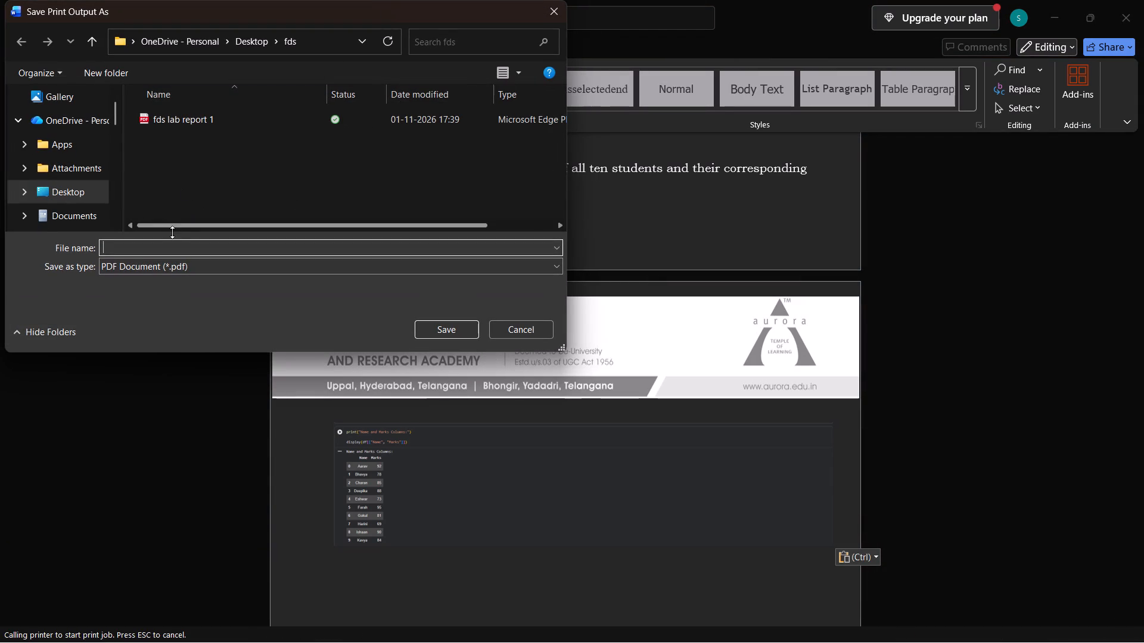
{"action": "left_click", "coordinate": [163, 247]}
{"action": "type", "text": "fds"}
{"action": "key", "text": "space"}
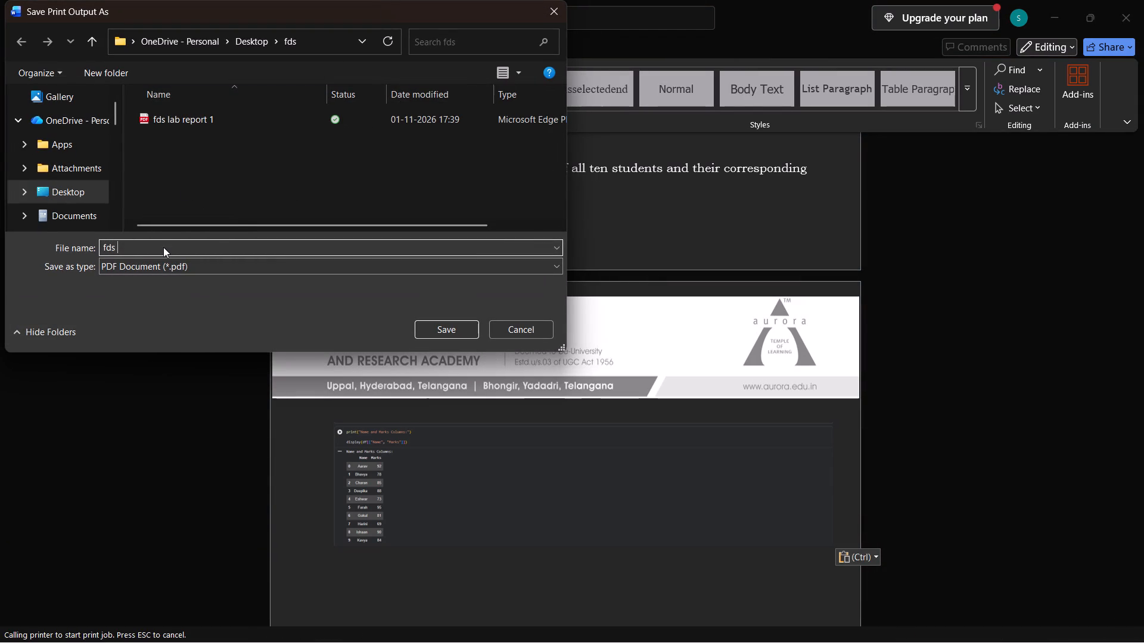
{"action": "type", "text": "lab report"}
{"action": "key", "text": "space"}
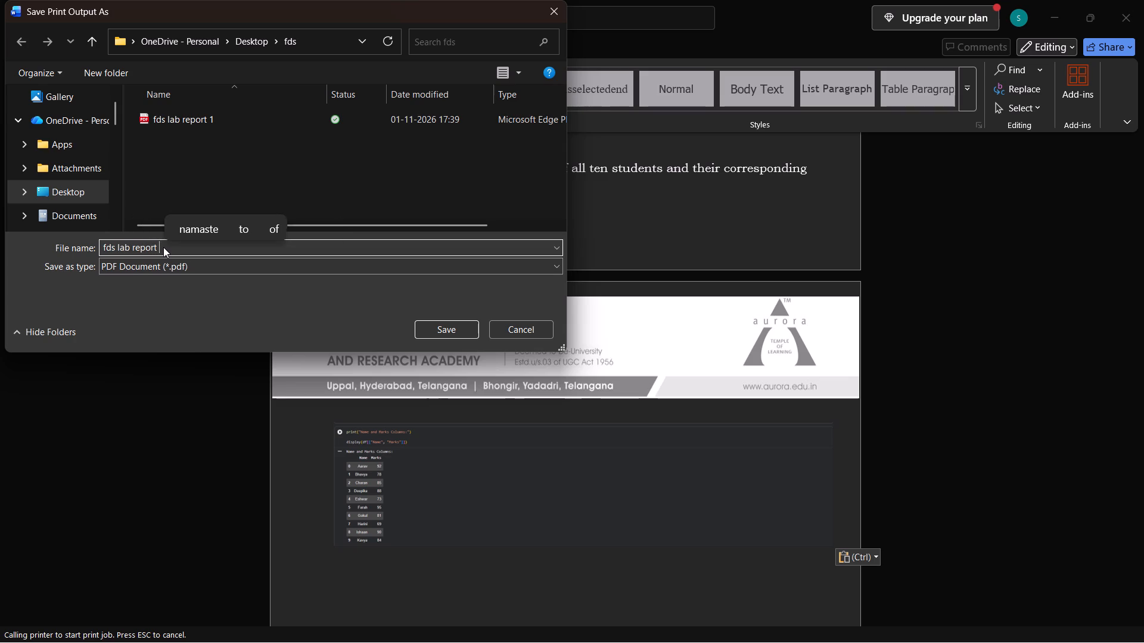
{"action": "key", "text": "2"}
{"action": "left_click", "coordinate": [458, 317]}
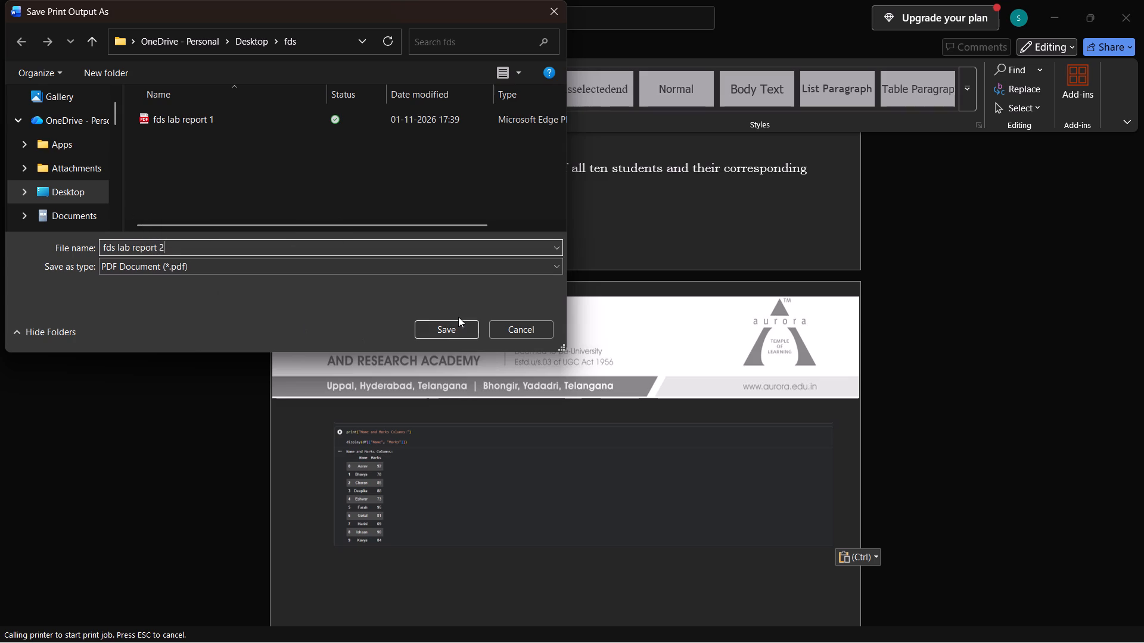
{"action": "left_click", "coordinate": [451, 329]}
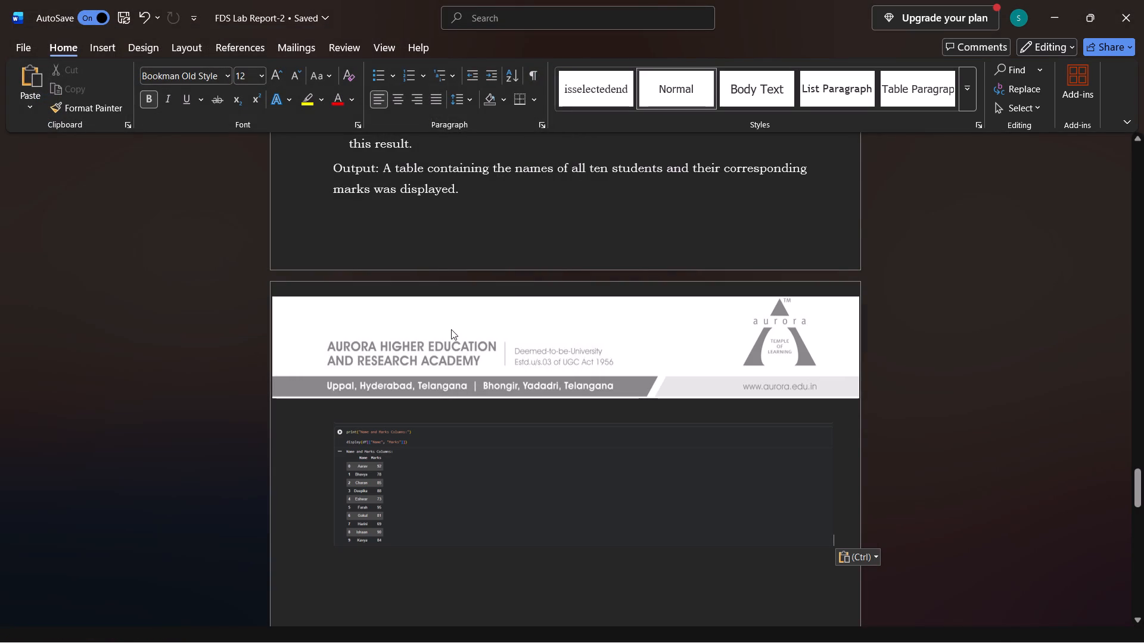
Close the FDS Lab Report-2 document, going back to the Colab notebook in Chrome.
{"action": "left_click", "coordinate": [1143, 27]}
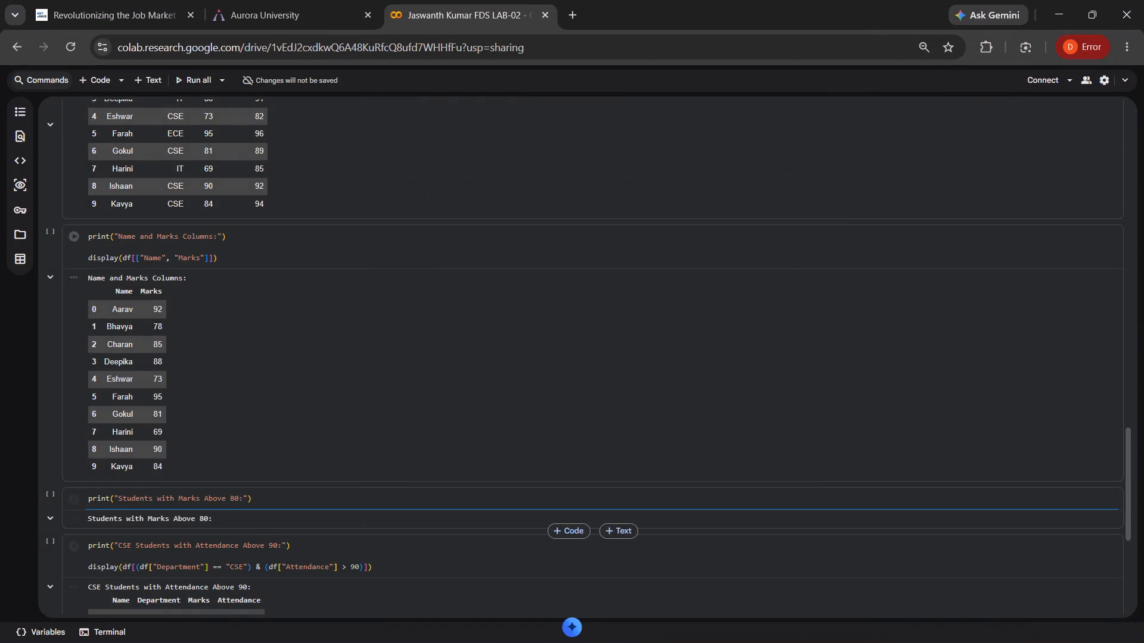
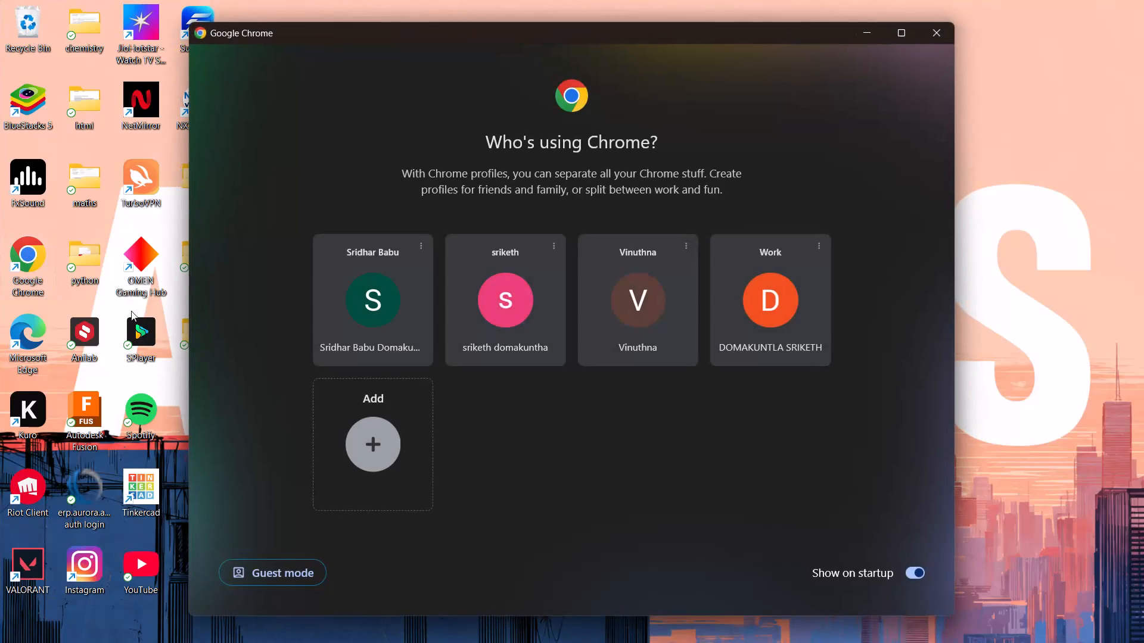
Open the Aurora University assessments page from the erp shortcut in Chrome's Work profile.
{"action": "left_click", "coordinate": [772, 313]}
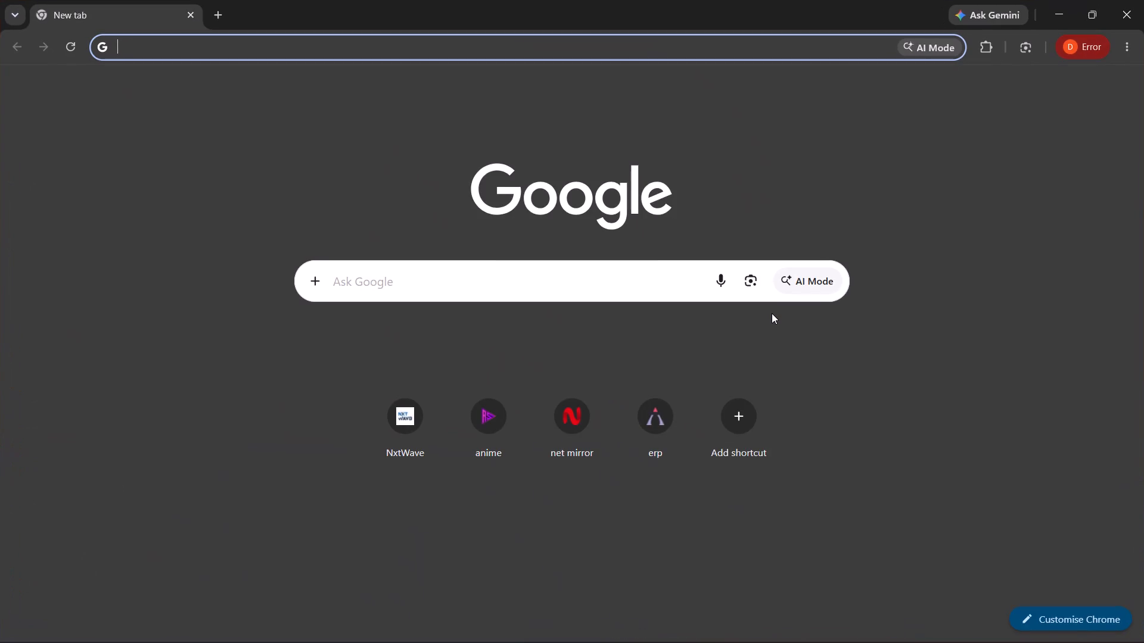
{"action": "left_click", "coordinate": [428, 300]}
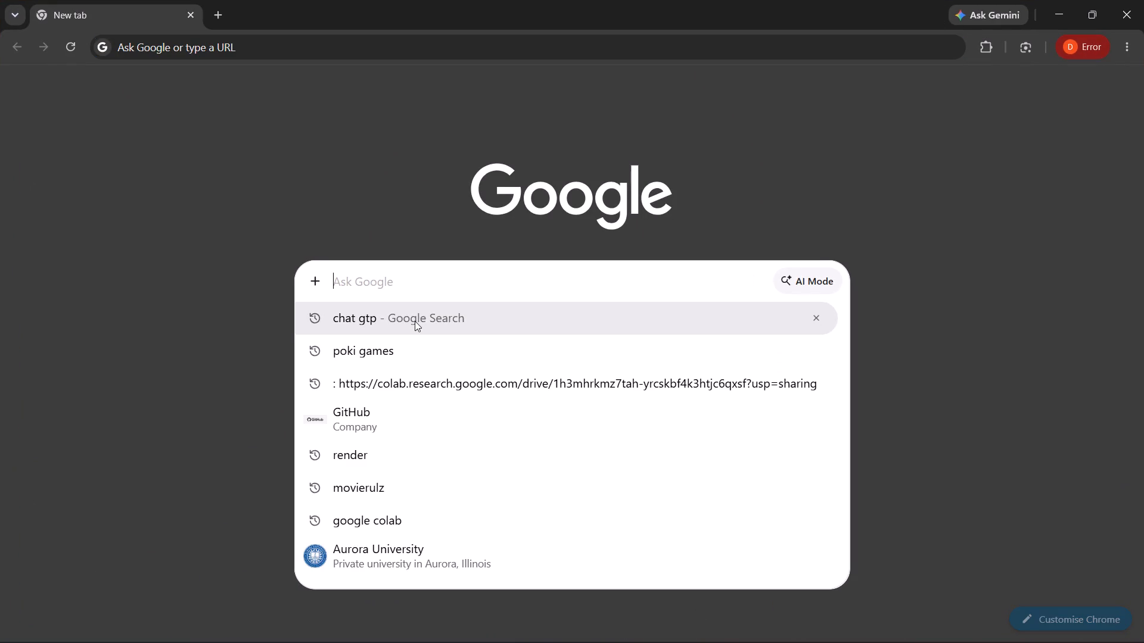
{"action": "left_click_drag", "start_coordinate": [168, 423], "coordinate": [658, 438]}
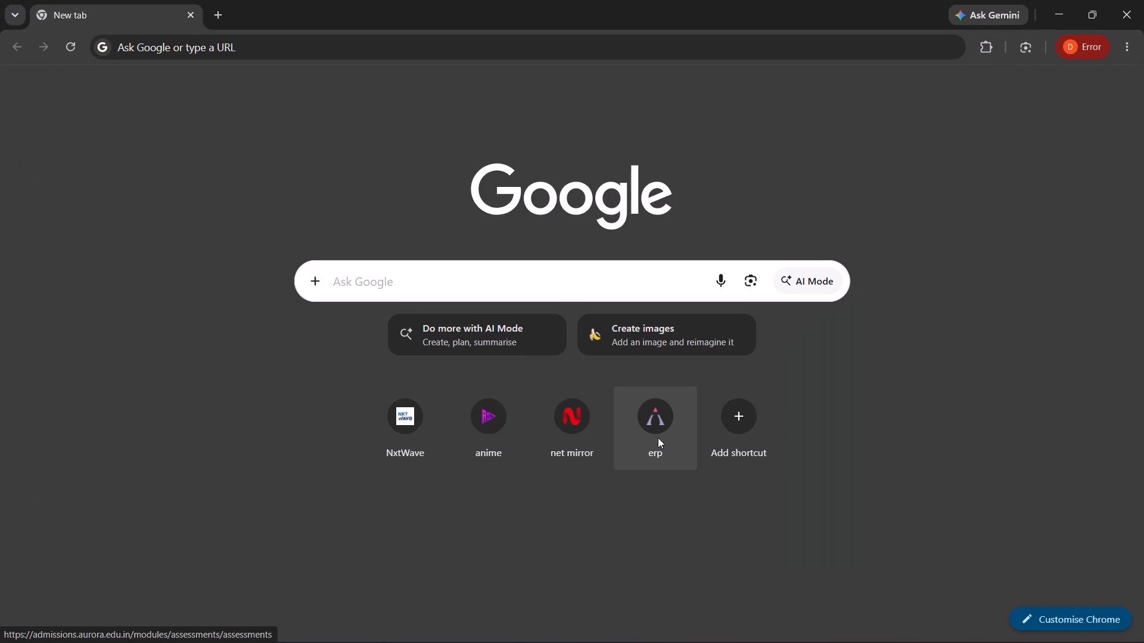
{"action": "left_click", "coordinate": [658, 438]}
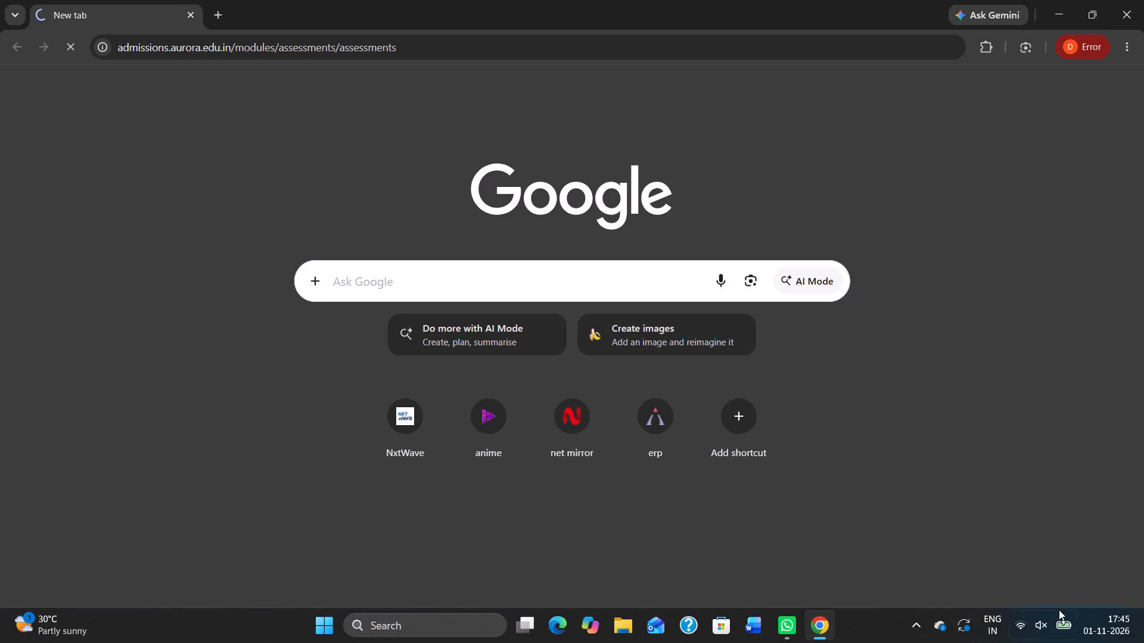
{"action": "left_click", "coordinate": [1022, 641]}
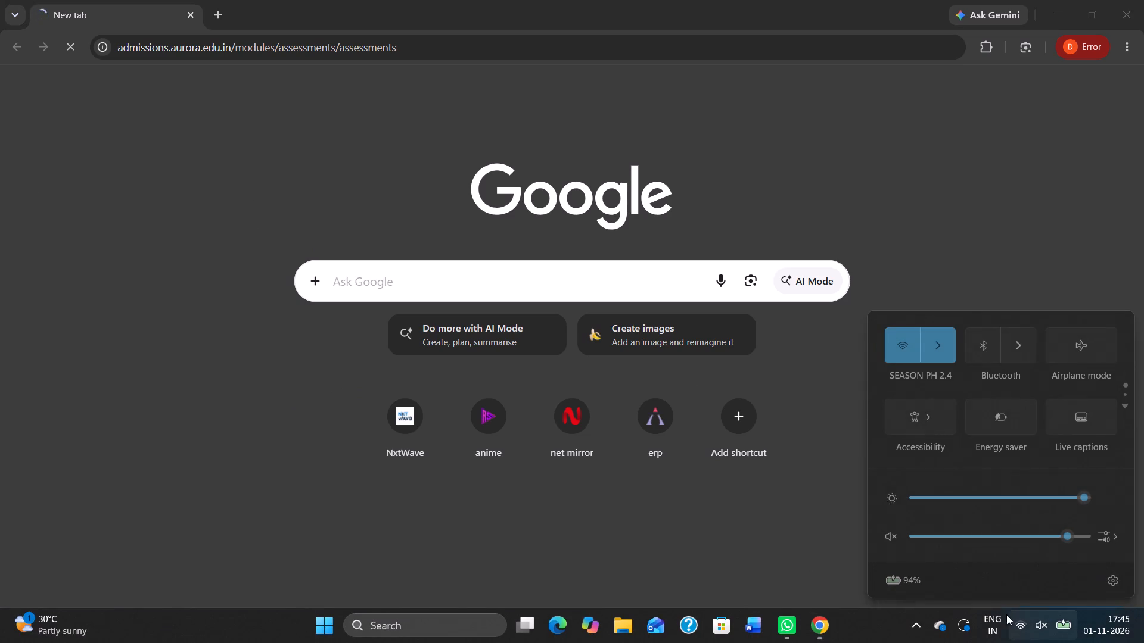
{"action": "left_click", "coordinate": [1043, 223]}
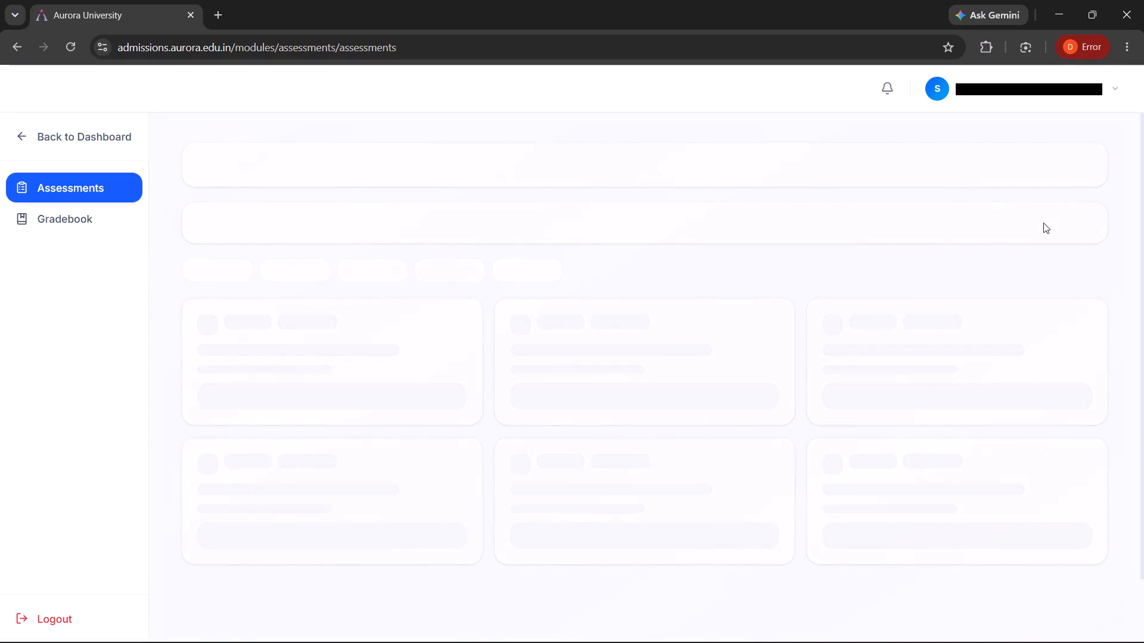
{"action": "left_click", "coordinate": [1043, 223]}
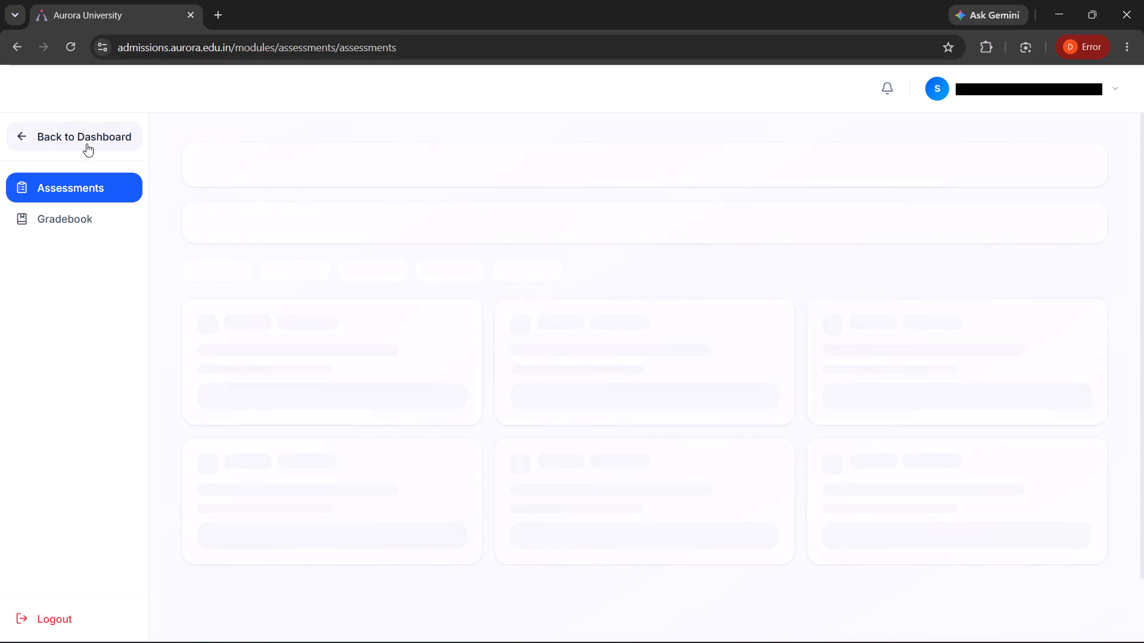
Return from the assessments page to the Aurora University portal's dashboard.
{"action": "left_click", "coordinate": [14, 133]}
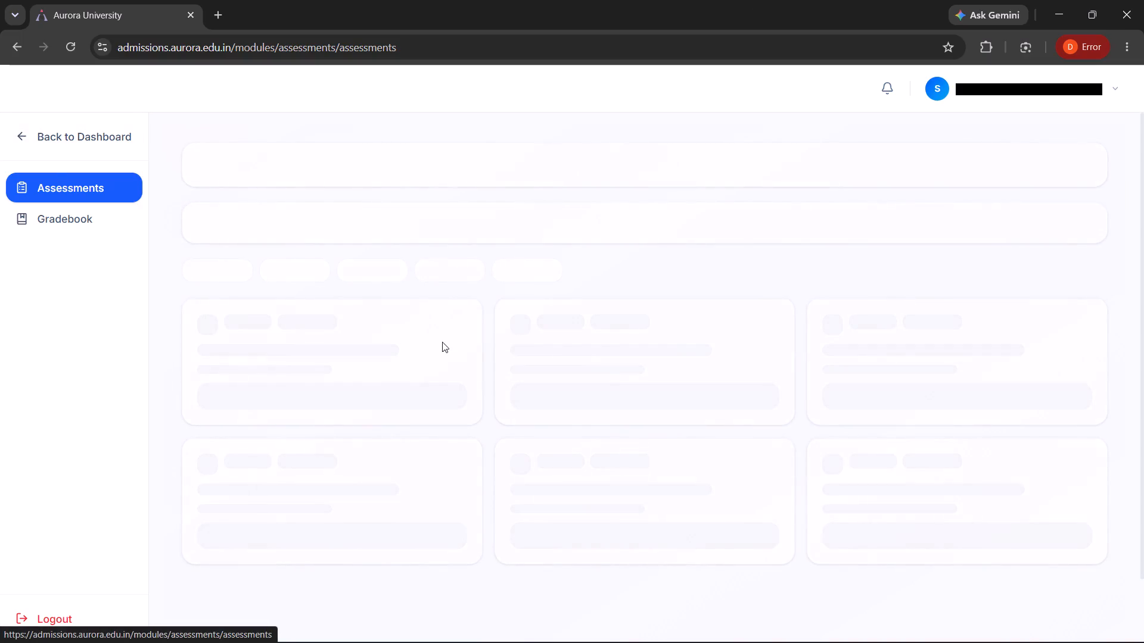
{"action": "left_click", "coordinate": [49, 136]}
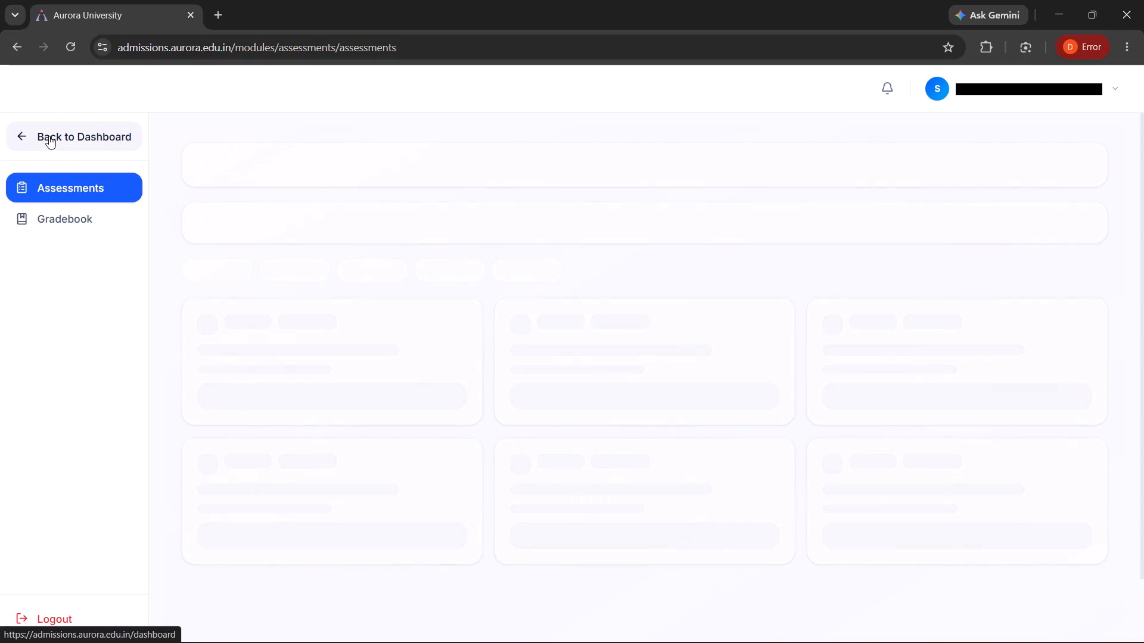
Reload the Aurora University assessments through the dashboard and open the Foundations of Data Science assessment list.
{"action": "left_click", "coordinate": [49, 136]}
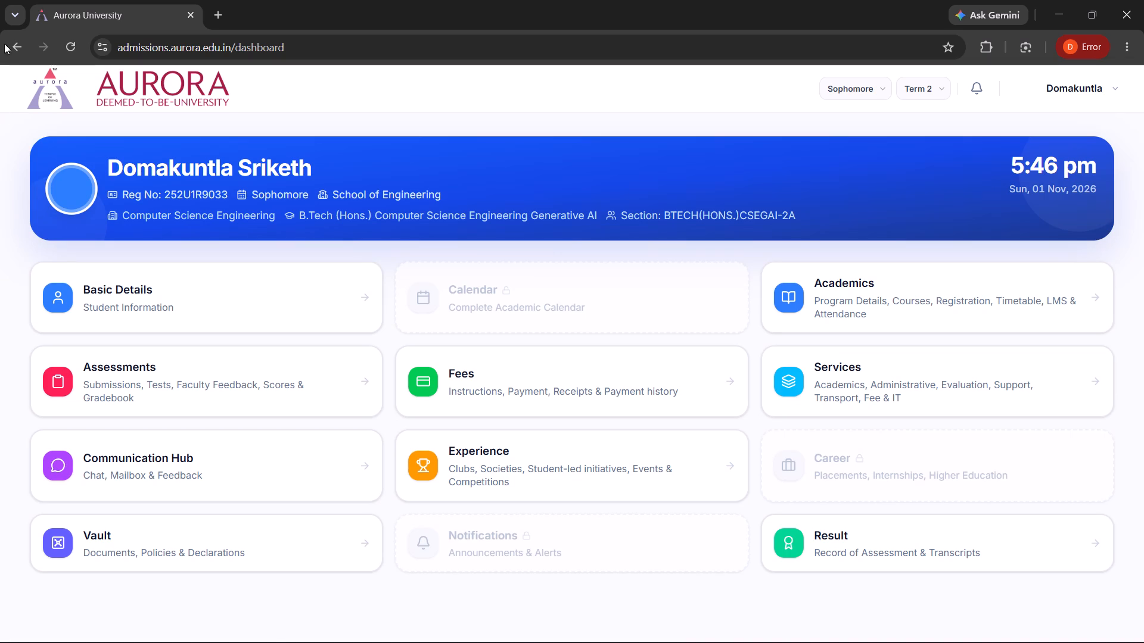
{"action": "left_click", "coordinate": [214, 378]}
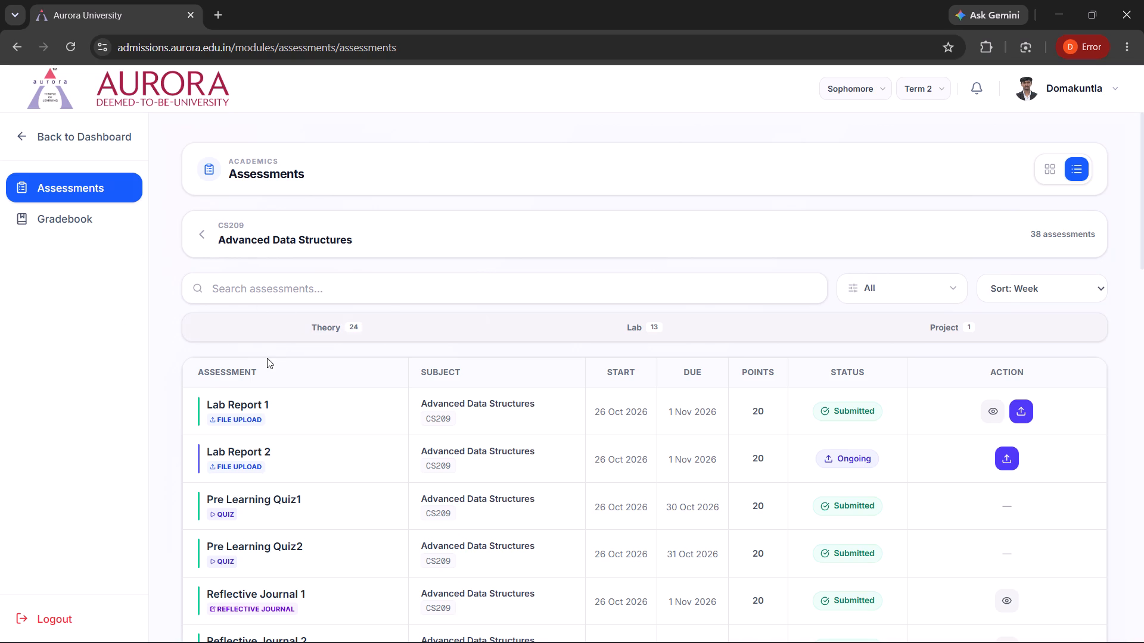
{"action": "left_click", "coordinate": [46, 141]}
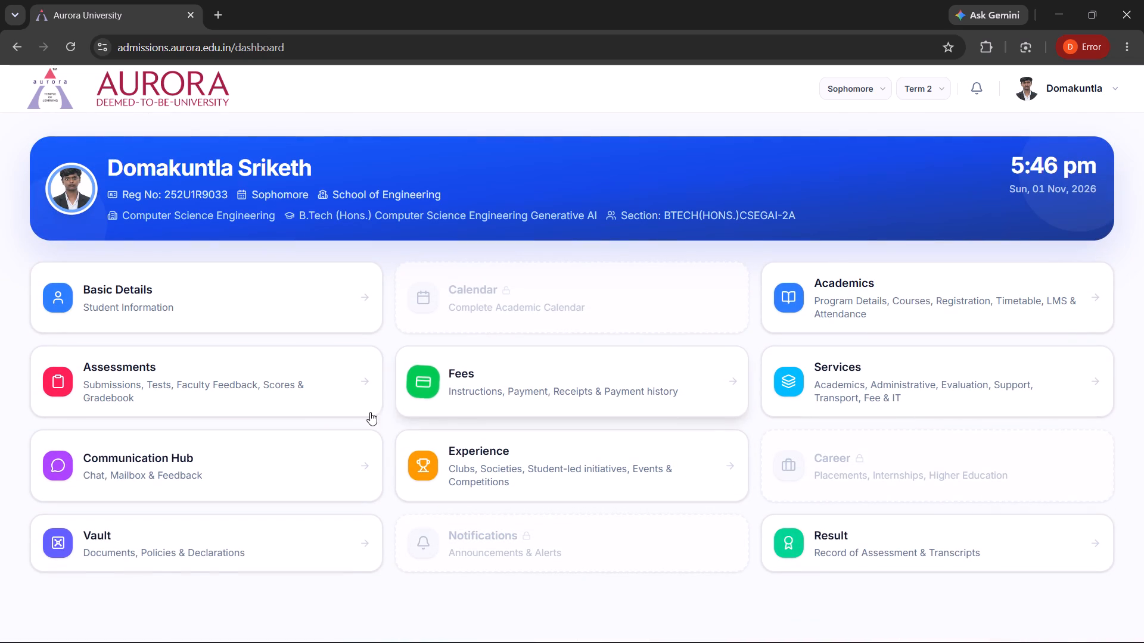
{"action": "left_click", "coordinate": [311, 401]}
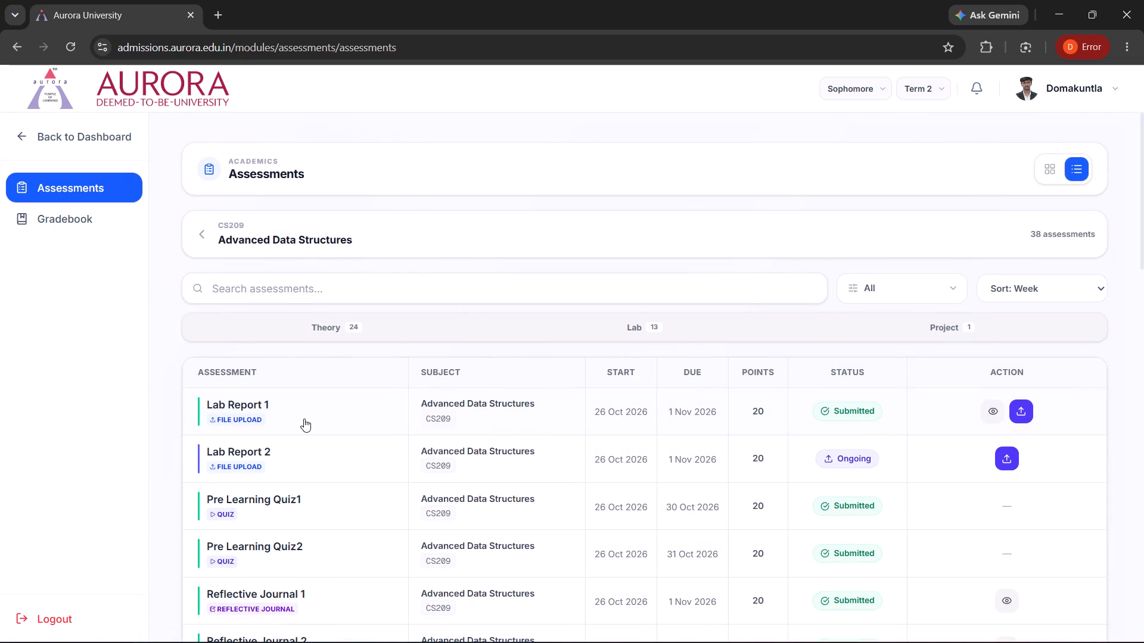
{"action": "left_click", "coordinate": [197, 238]}
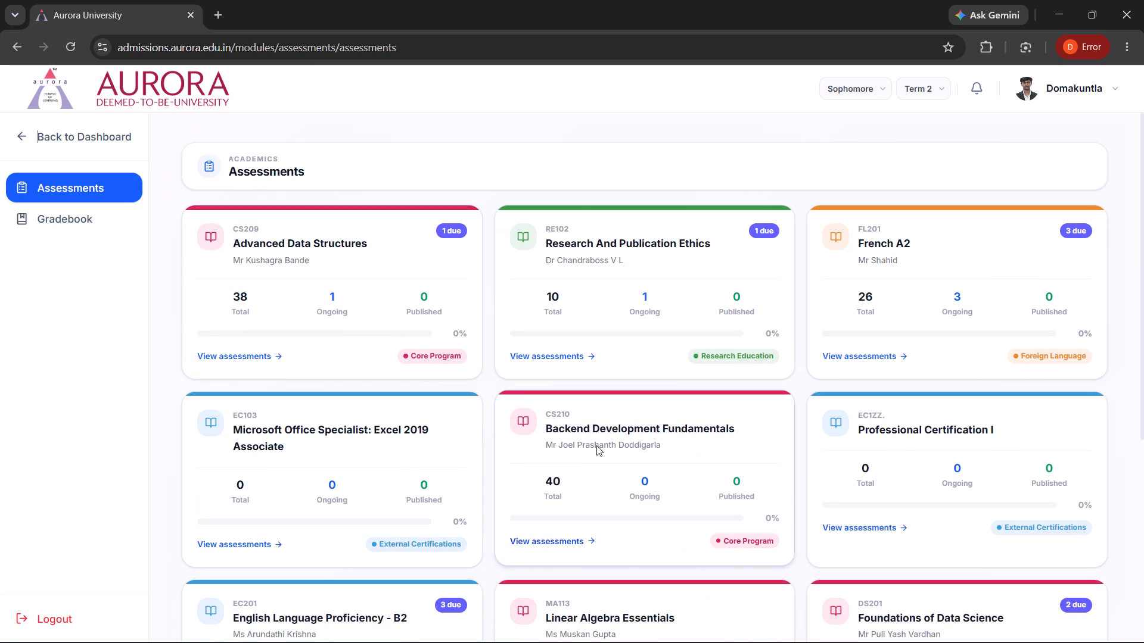
{"action": "left_click", "coordinate": [878, 595]}
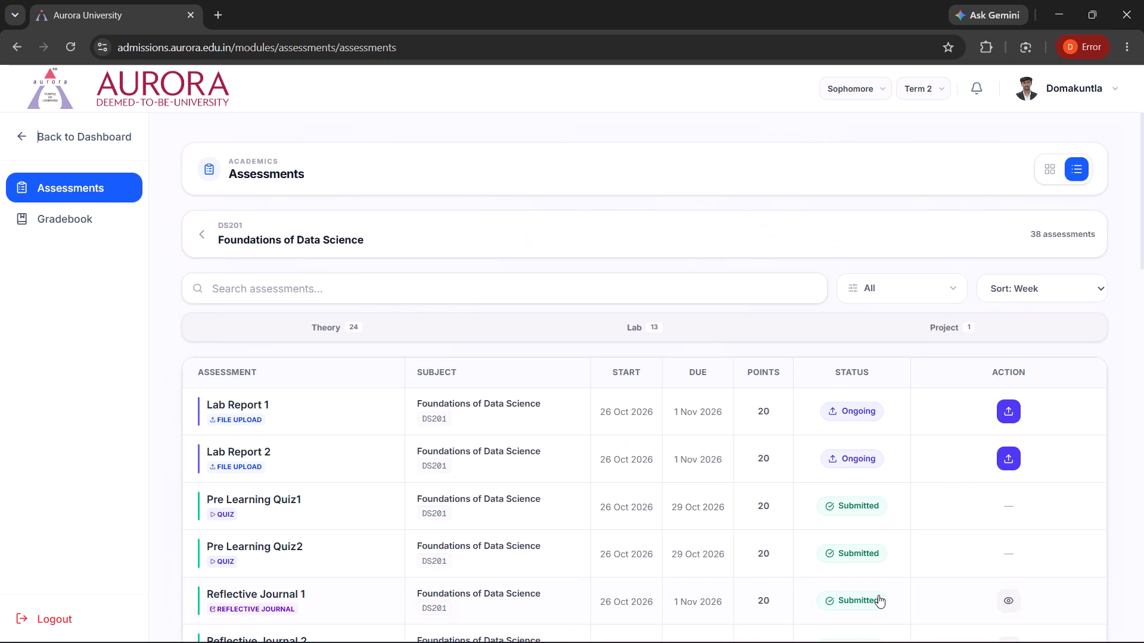
Submit the file "fds lab report 1" from the Desktop's fds folder for Lab Report 1 in Foundations of Data Science.
{"action": "left_click", "coordinate": [1012, 413]}
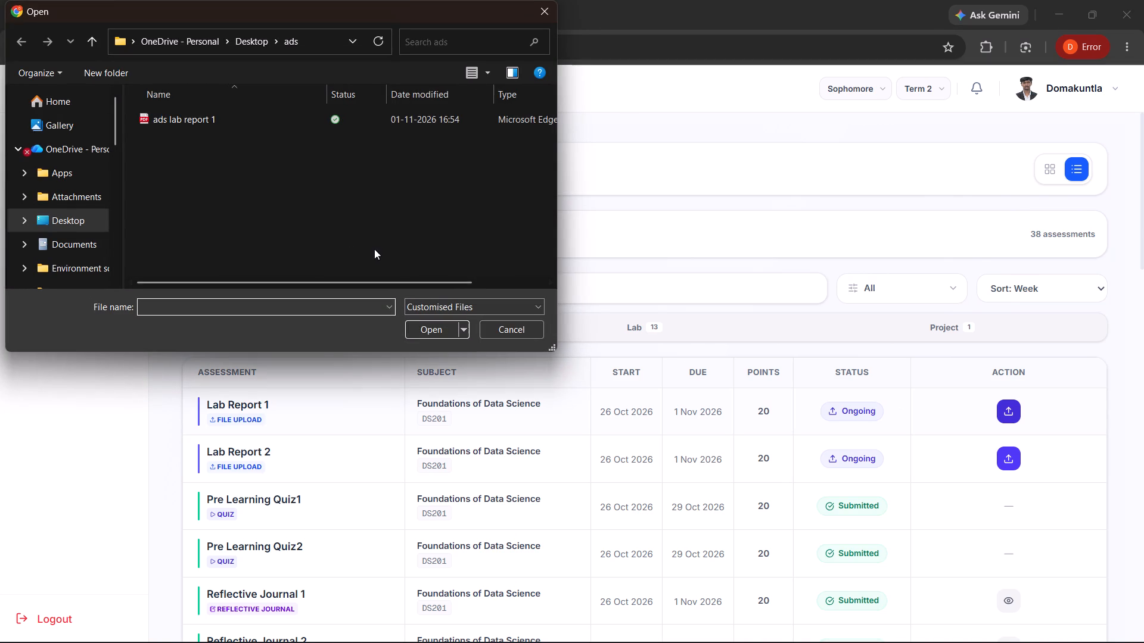
{"action": "scroll", "coordinate": [69, 190], "scroll_direction": "down", "scroll_amount": 1}
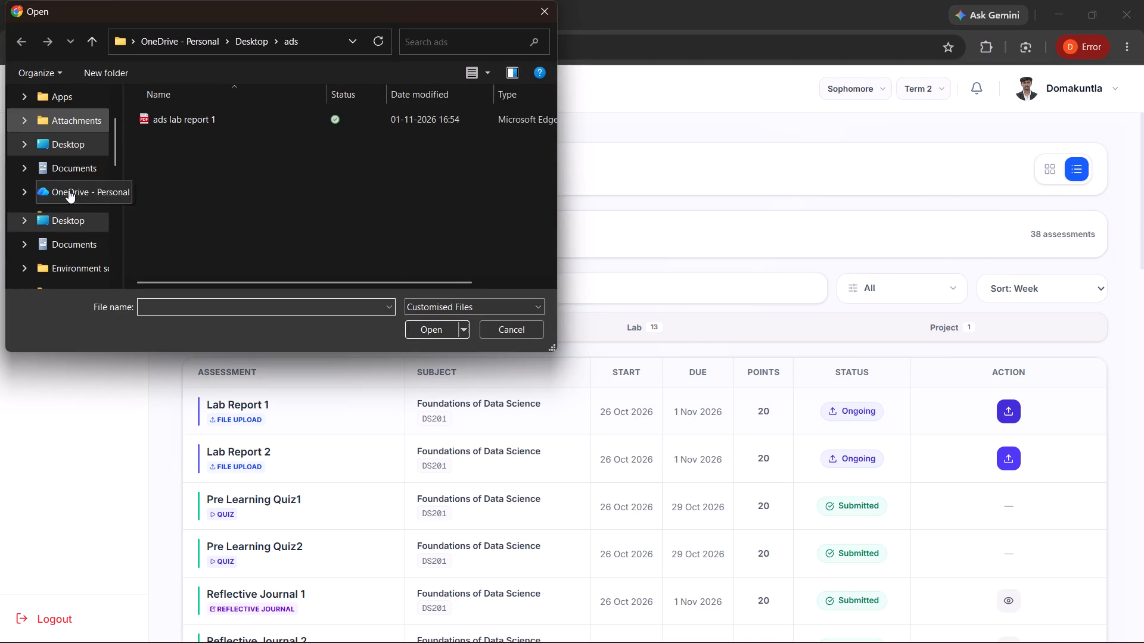
{"action": "scroll", "coordinate": [63, 224], "scroll_direction": "down", "scroll_amount": 2}
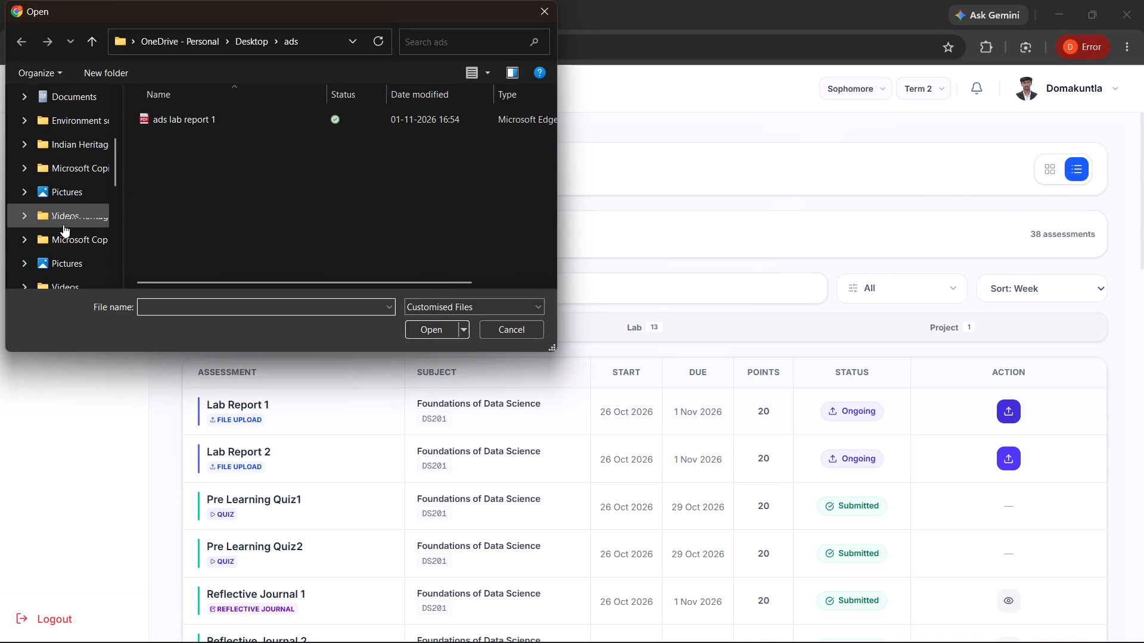
{"action": "scroll", "coordinate": [63, 168], "scroll_direction": "up", "scroll_amount": 1}
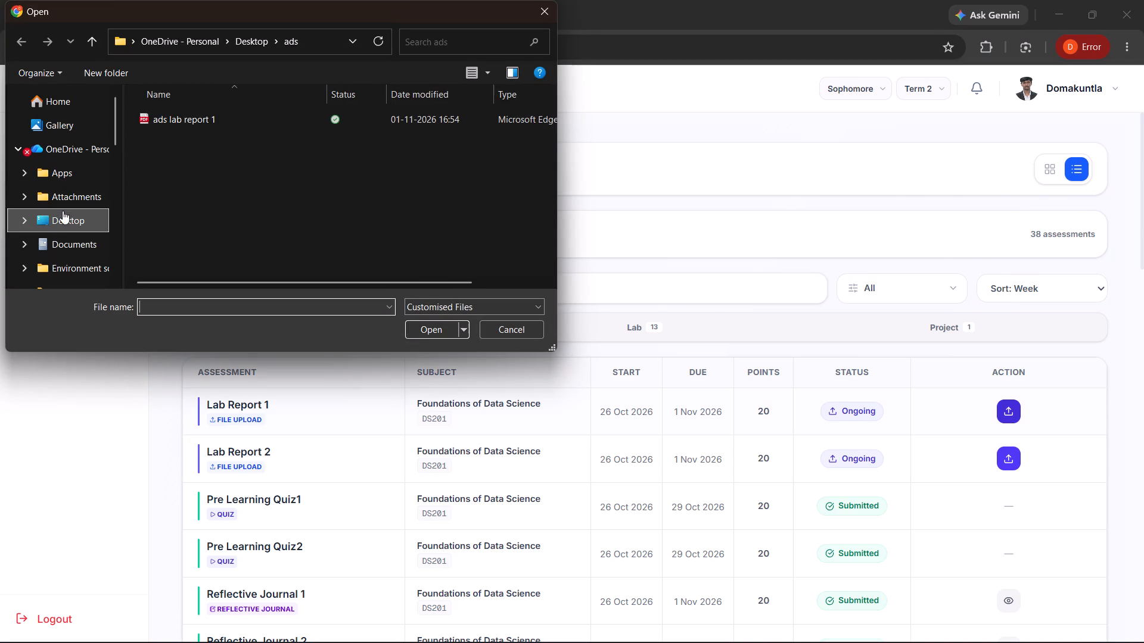
{"action": "double_click", "coordinate": [61, 220]}
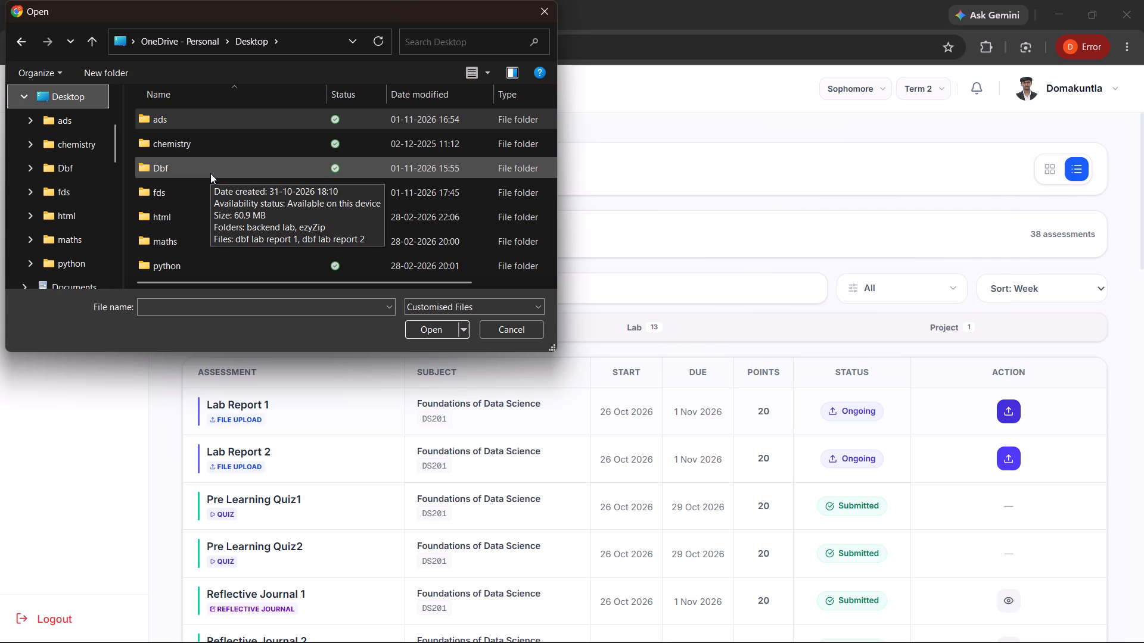
{"action": "double_click", "coordinate": [151, 191]}
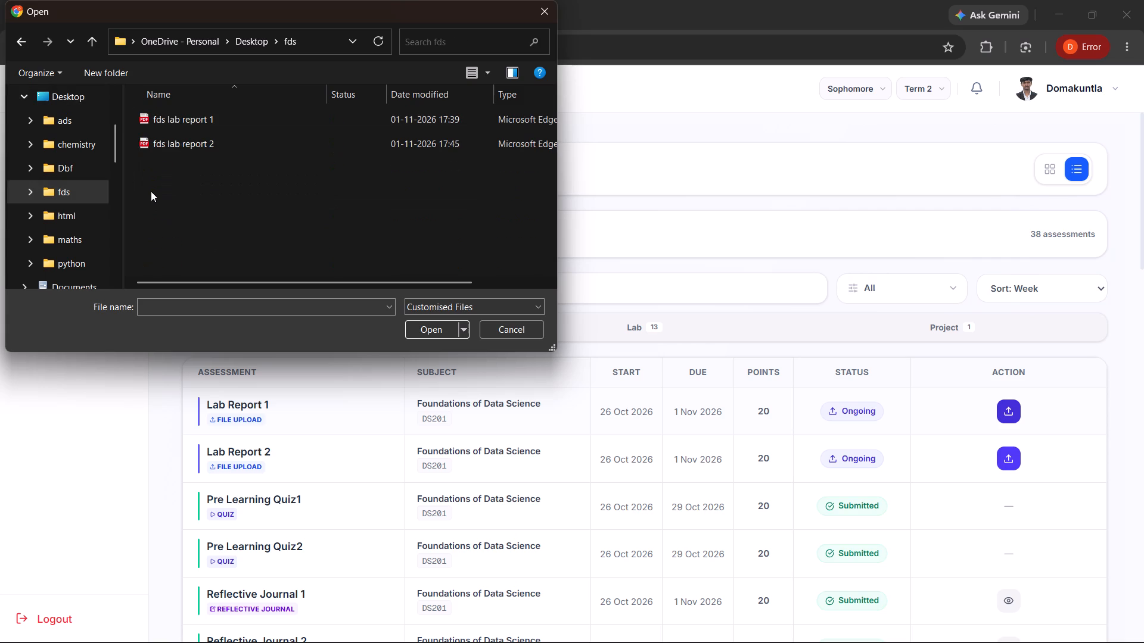
{"action": "double_click", "coordinate": [196, 123]}
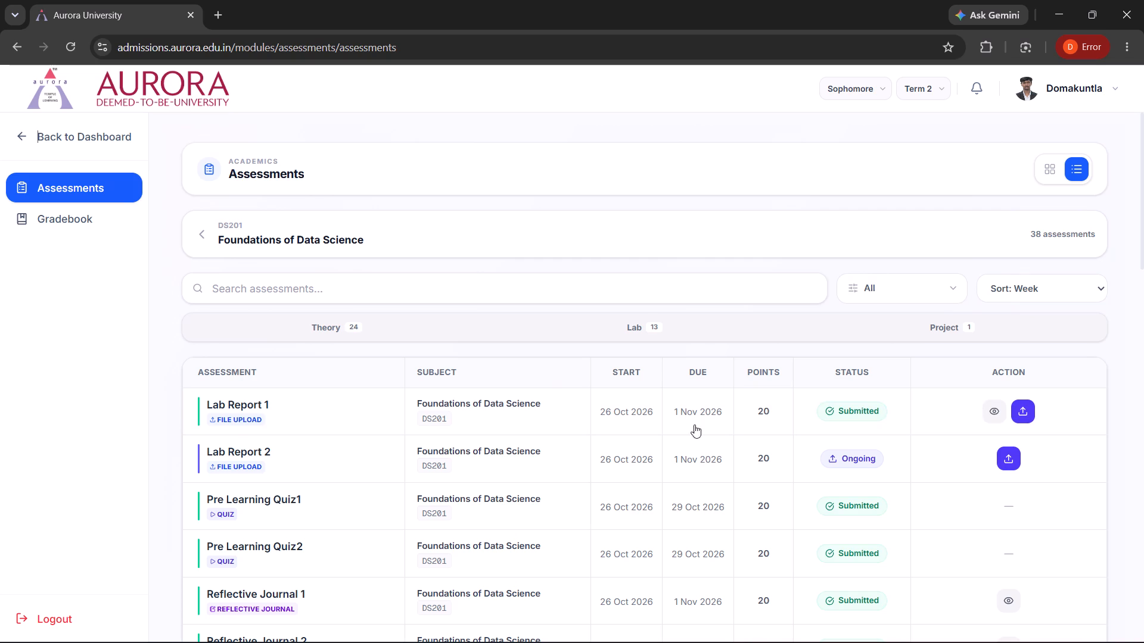
Submit the file "fds lab report 2" from the fds folder for Lab Report 2 in Foundations of Data Science.
{"action": "left_click", "coordinate": [1012, 459]}
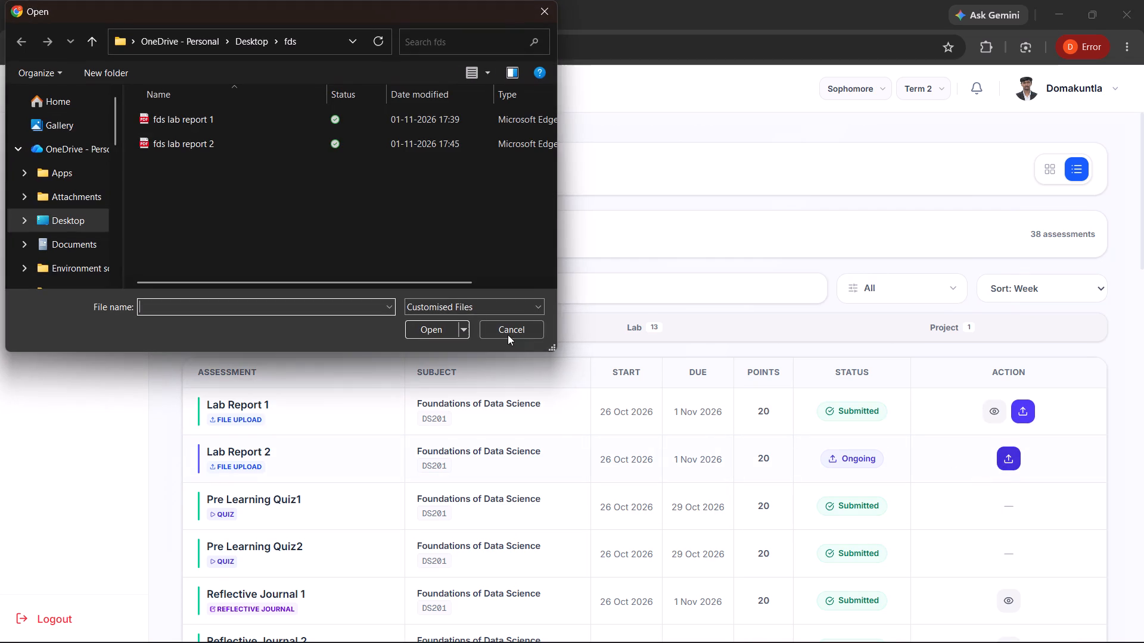
{"action": "double_click", "coordinate": [198, 144]}
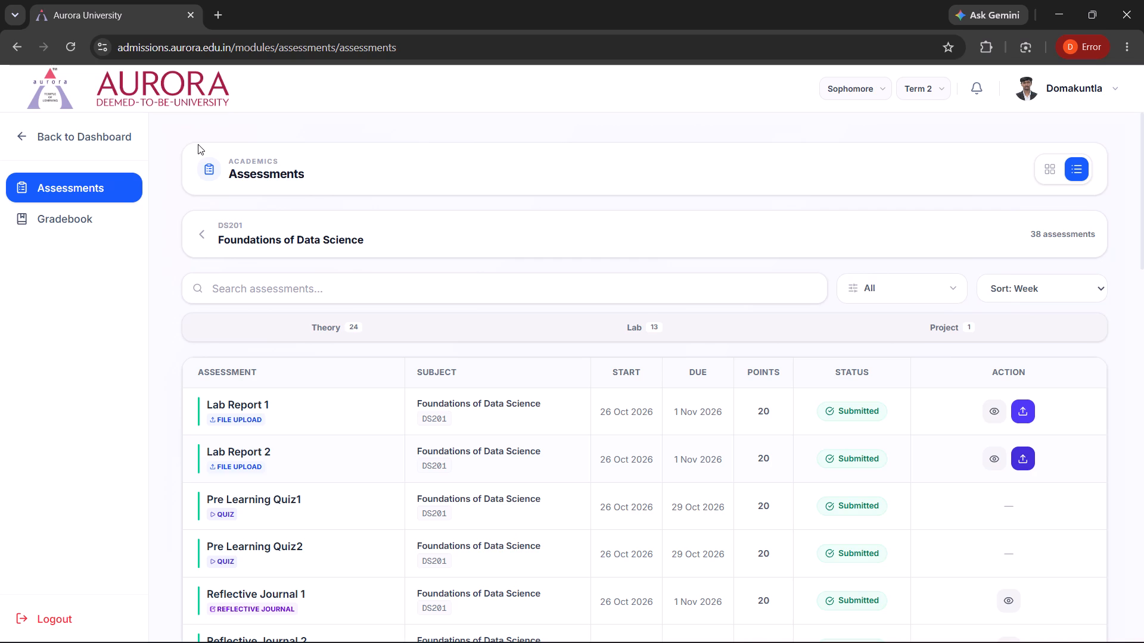
Open the learning.ccbp.in portal in a new browser tab and log out of the current account.
{"action": "left_click", "coordinate": [221, 18]}
{"action": "left_click", "coordinate": [398, 404]}
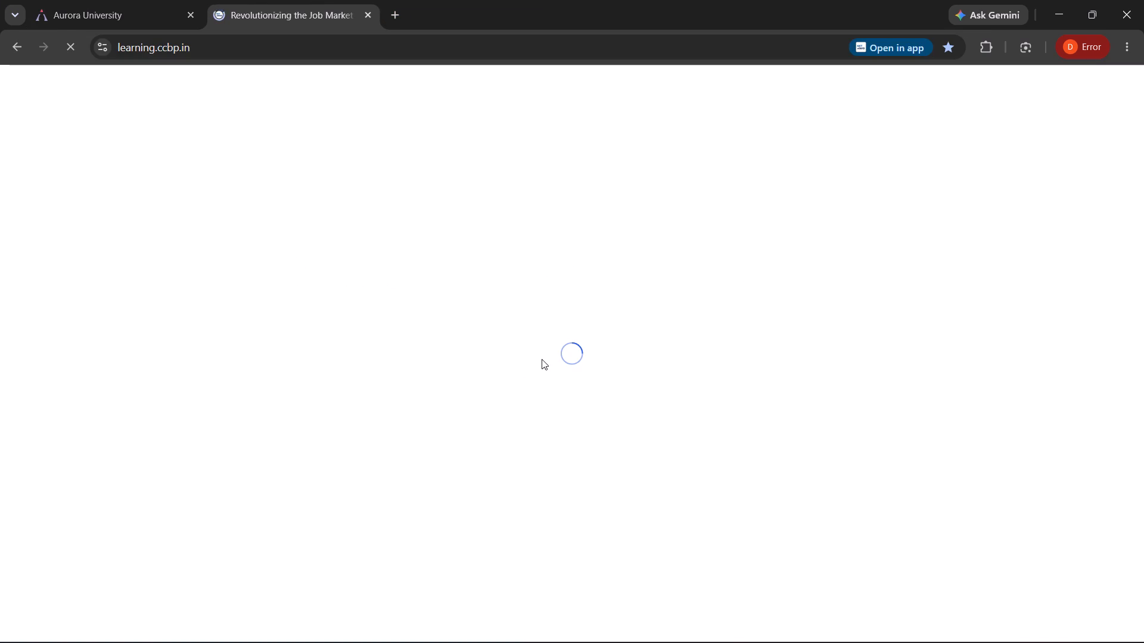
{"action": "left_click", "coordinate": [1101, 101]}
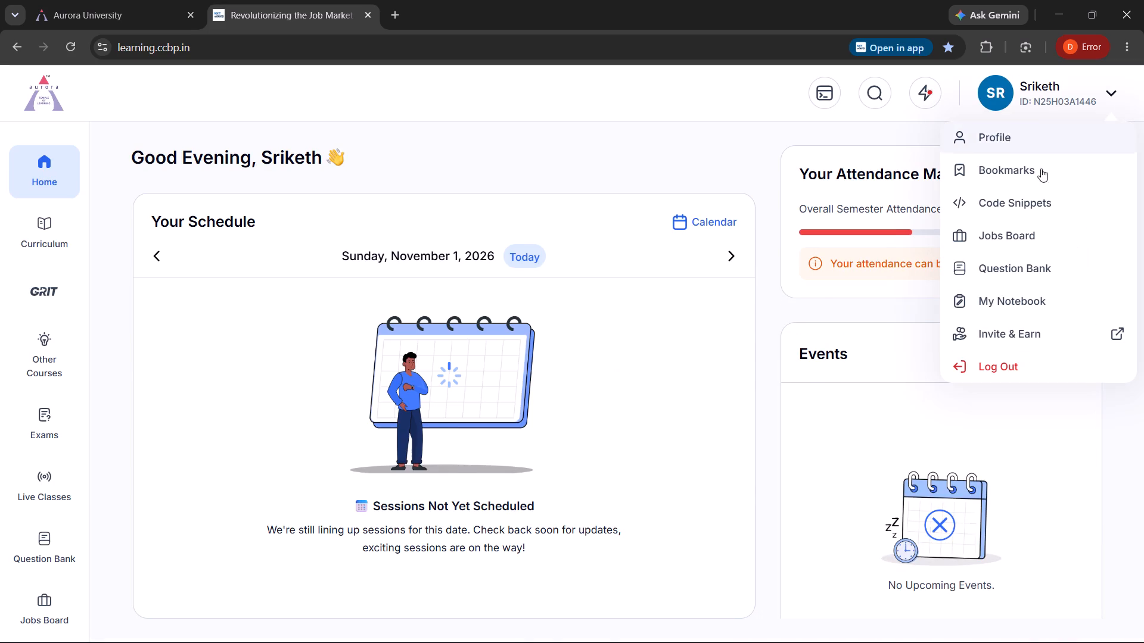
{"action": "left_click", "coordinate": [1013, 374]}
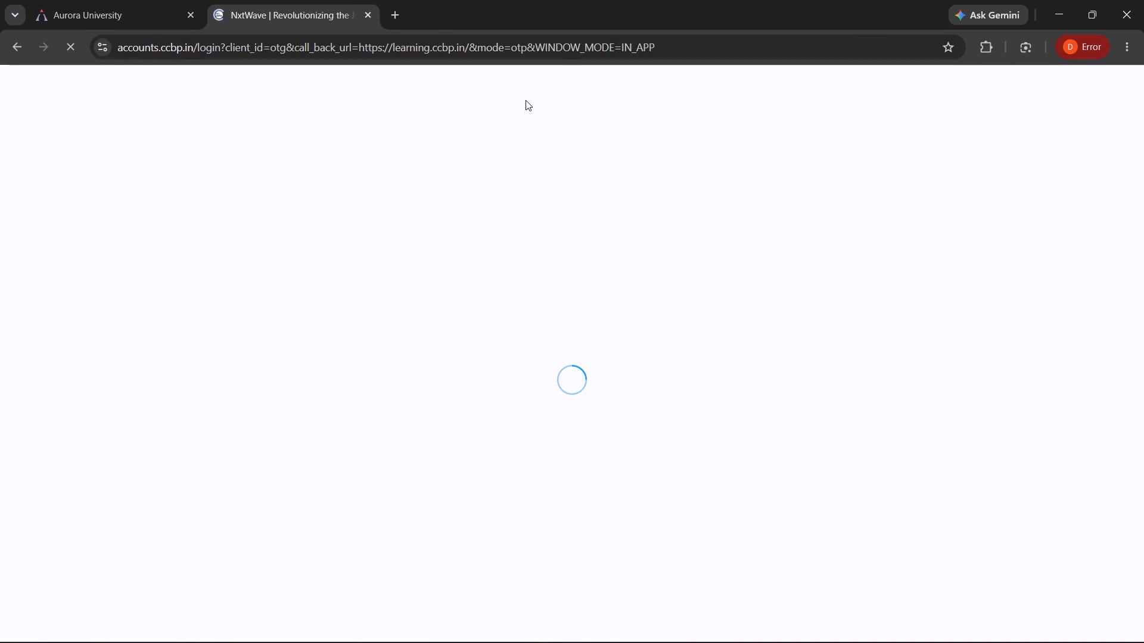
Begin a new NxtWave login at the Mobile Number entry.
{"action": "left_click", "coordinate": [306, 413]}
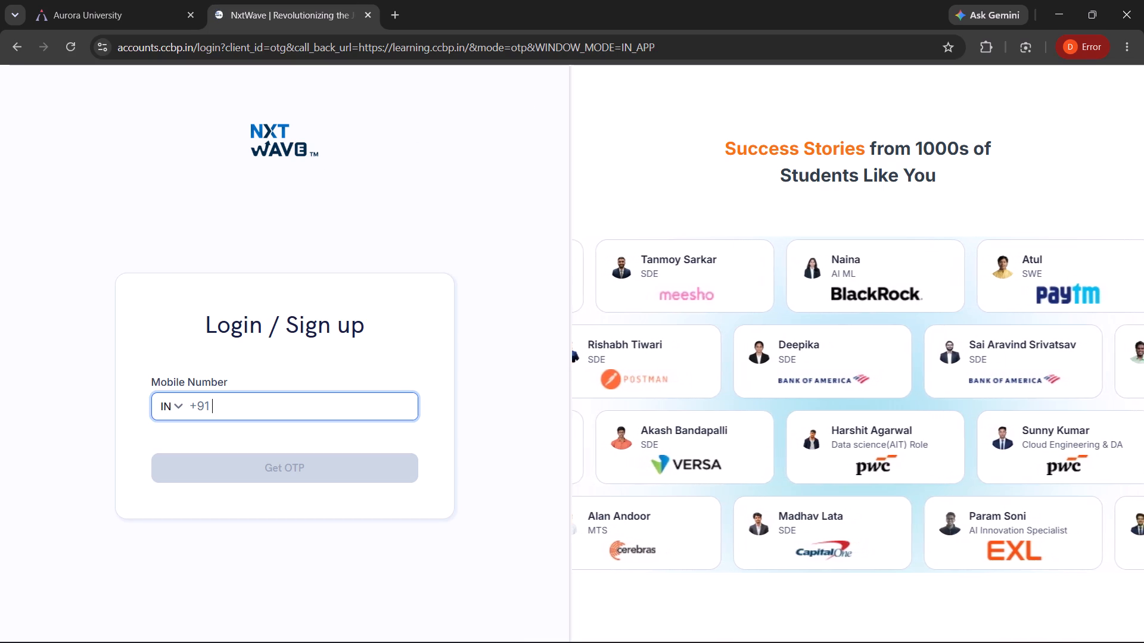